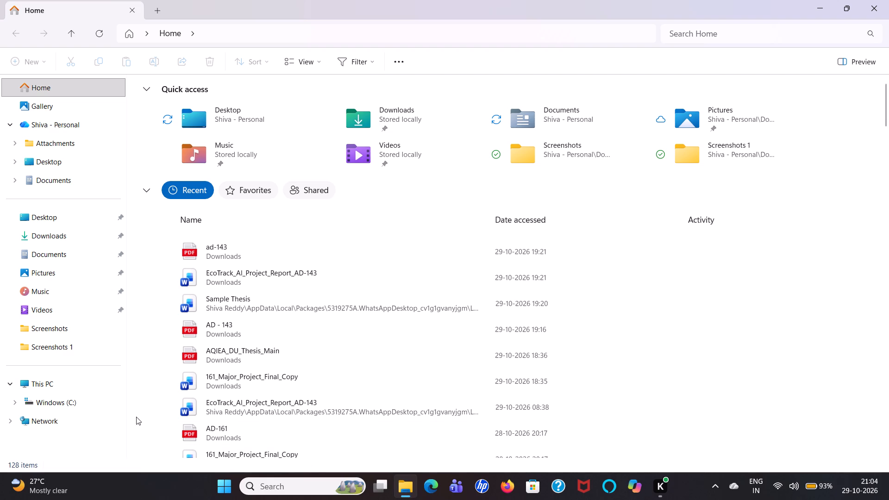
Open the ad-143 PDF from the Downloads folder, examine its title and certificate pages, and close it.
left_click(81, 229)
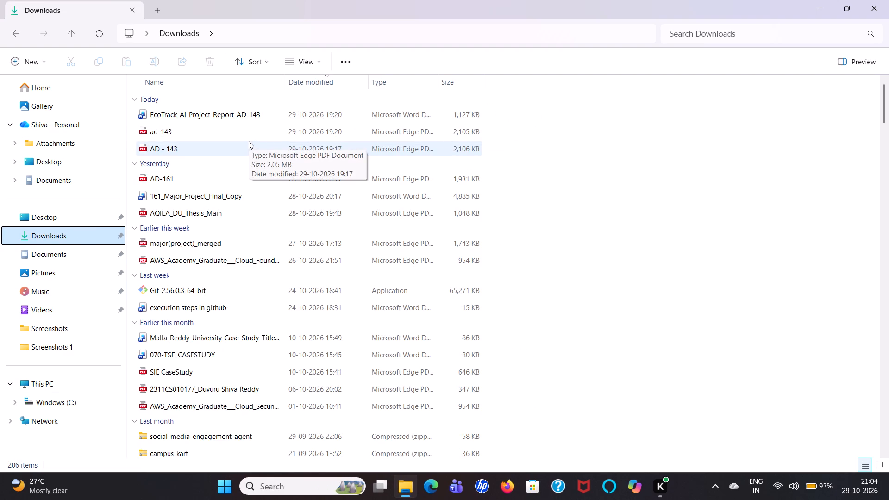
double_click(199, 135)
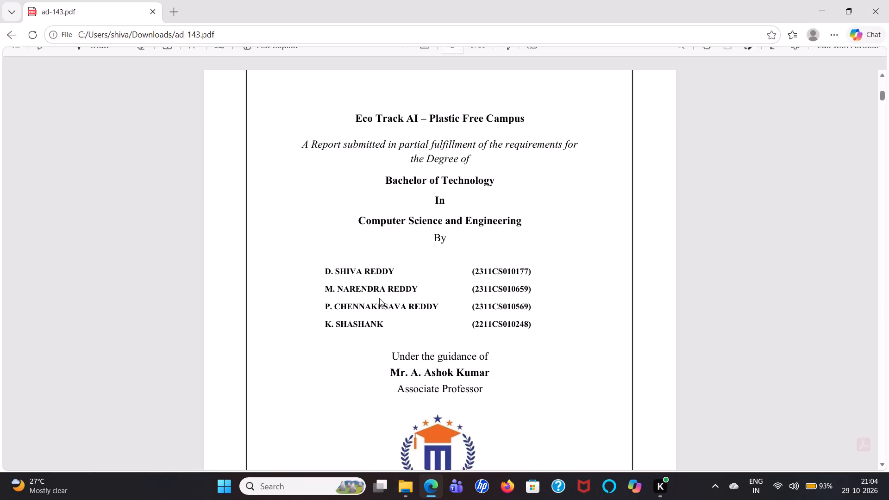
scroll(379, 298, "down", 6)
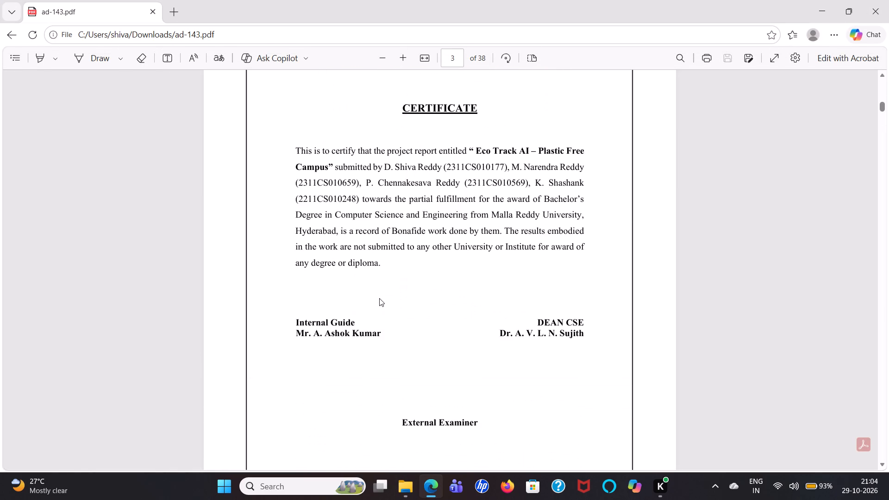
scroll(379, 298, "down", 4)
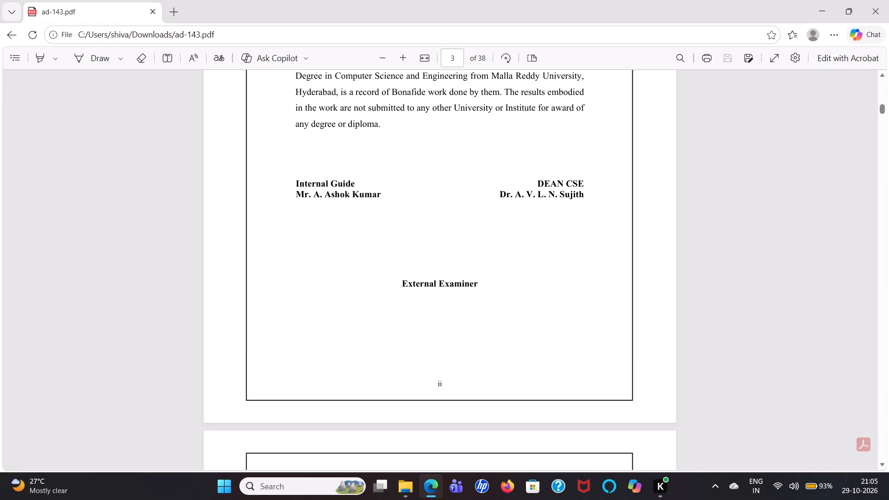
left_click(888, 0)
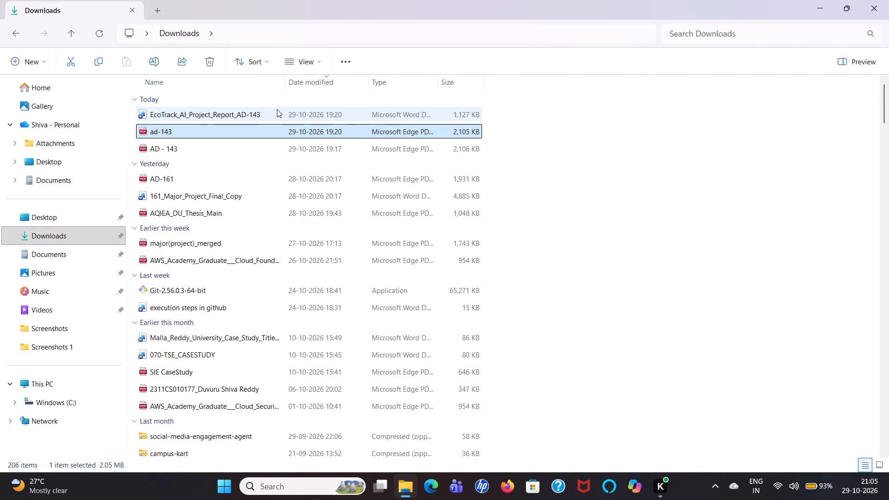
Open the Word document EcoTrack_AI_Project_Report_AD-143 from the Downloads folder.
double_click(277, 109)
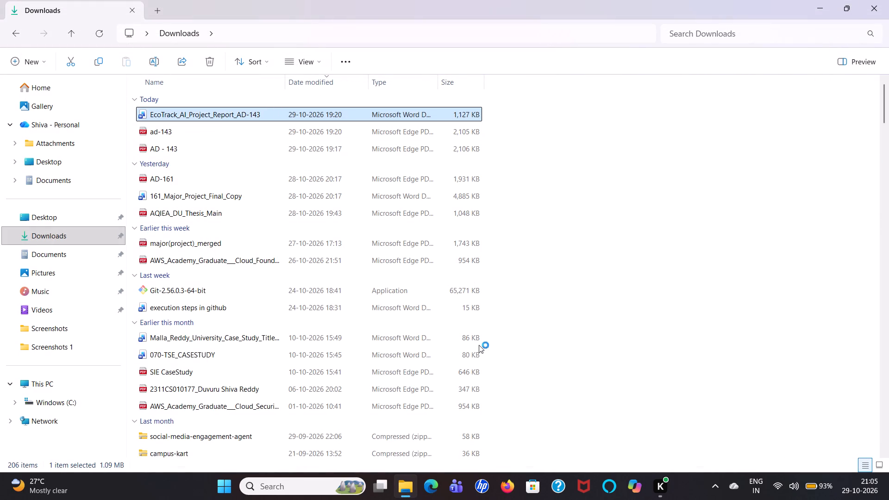
Centre the DEAN CSE heading and the dean's name in the signature table on the Certificate page.
scroll(479, 345, "down", 1)
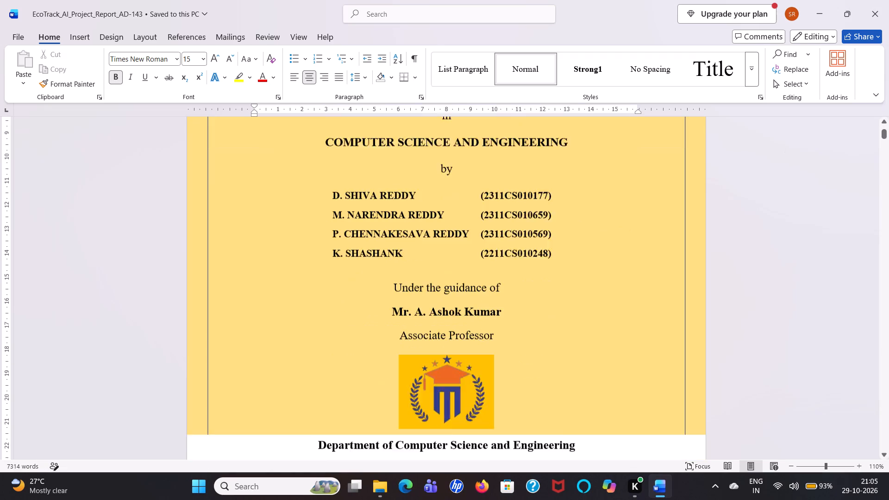
scroll(479, 345, "down", 6)
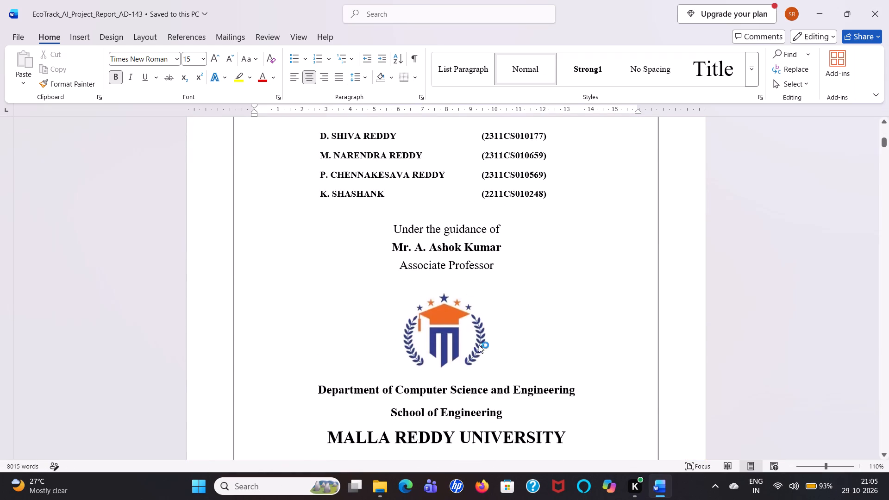
scroll(479, 345, "down", 1)
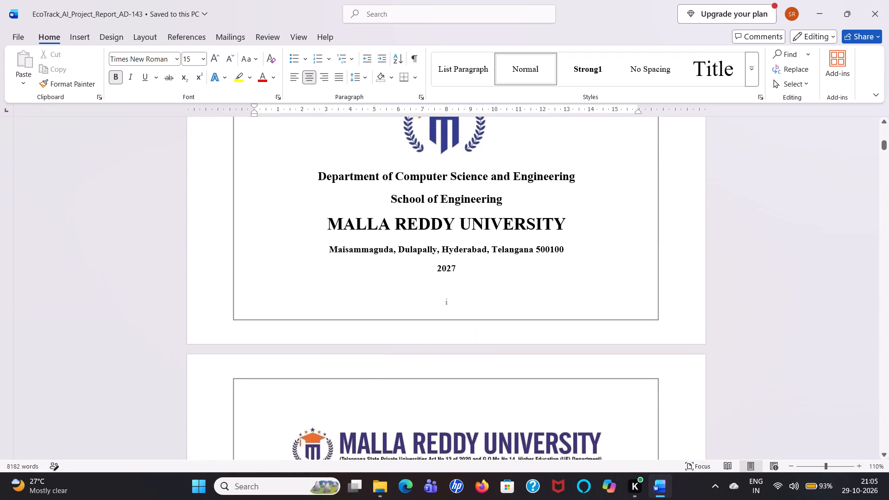
scroll(479, 345, "down", 6)
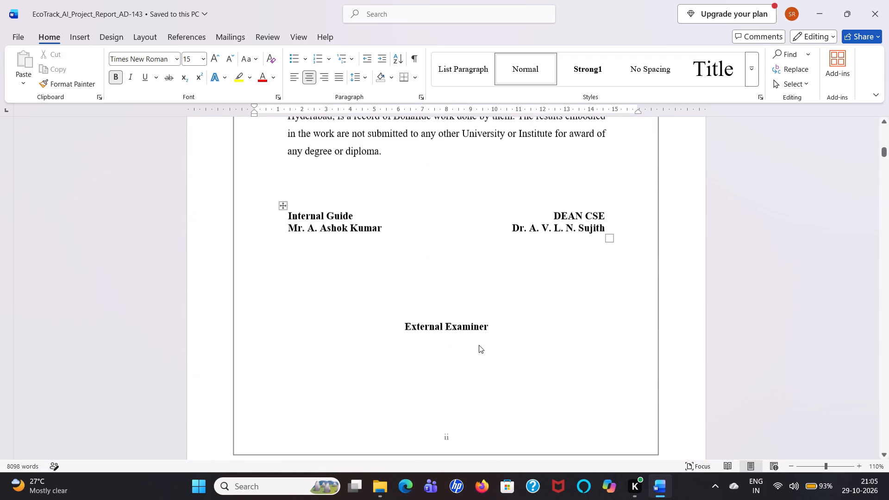
left_click_drag(606, 209, 571, 209)
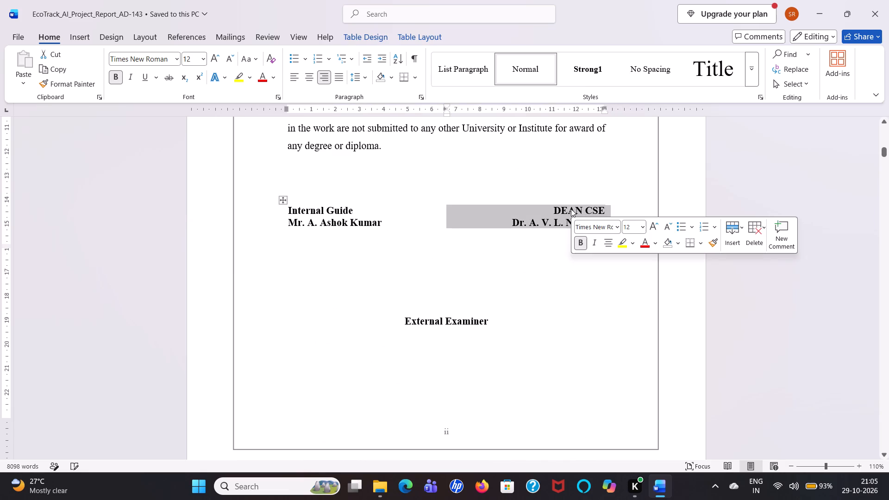
left_click(306, 79)
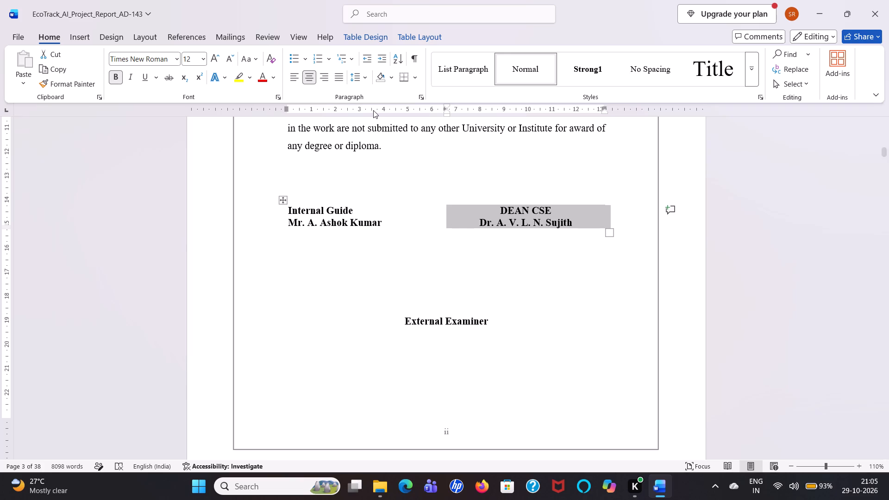
left_click(329, 77)
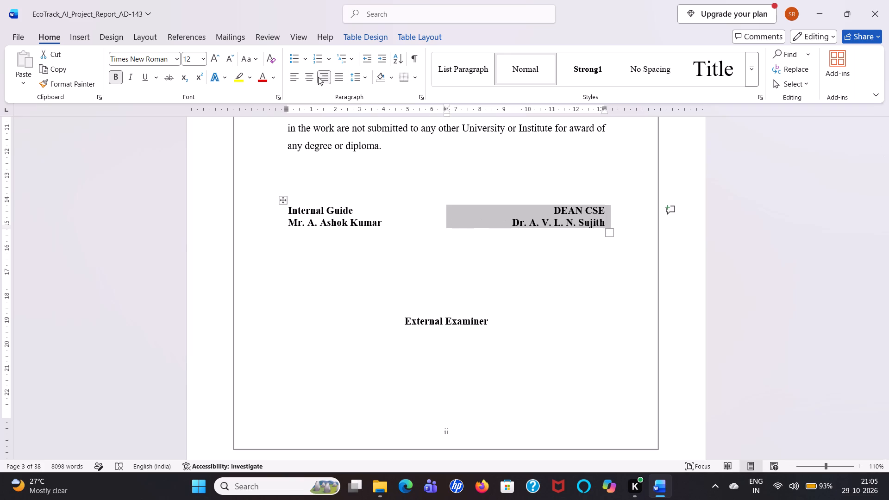
left_click(294, 77)
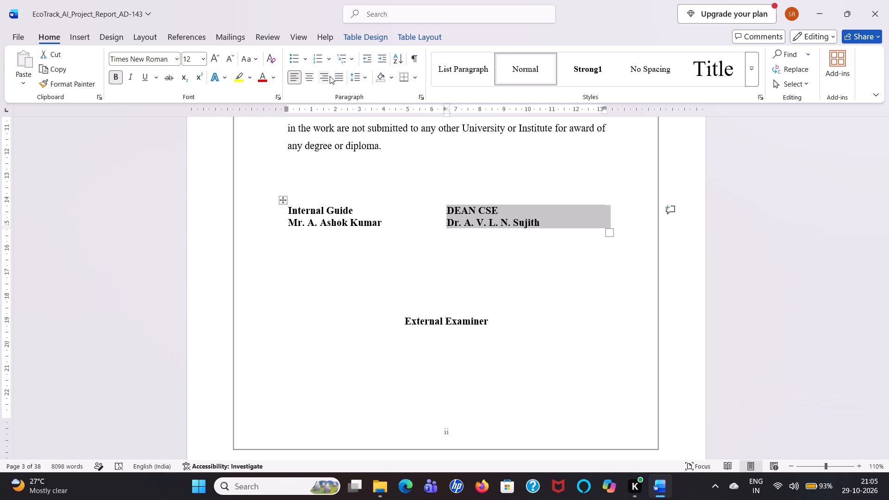
left_click(330, 76)
left_click(307, 78)
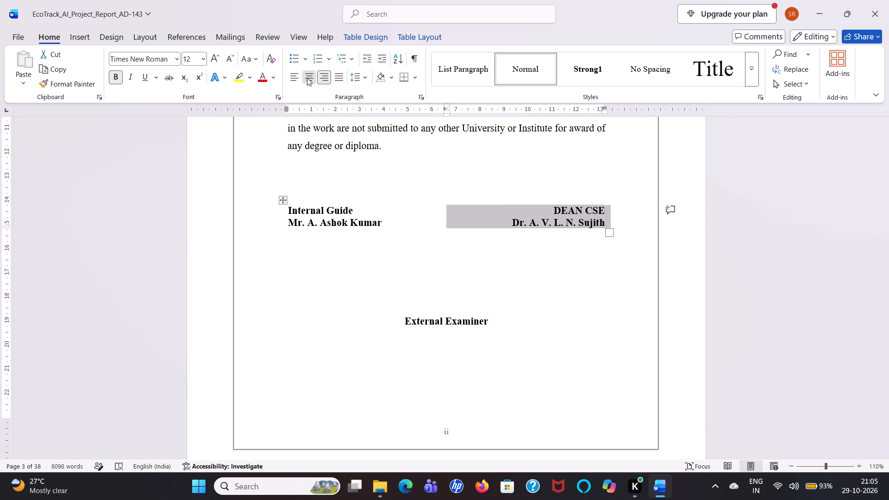
Insert a blank line between the DEAN CSE heading and the dean's name.
left_click_drag(552, 220, 566, 216)
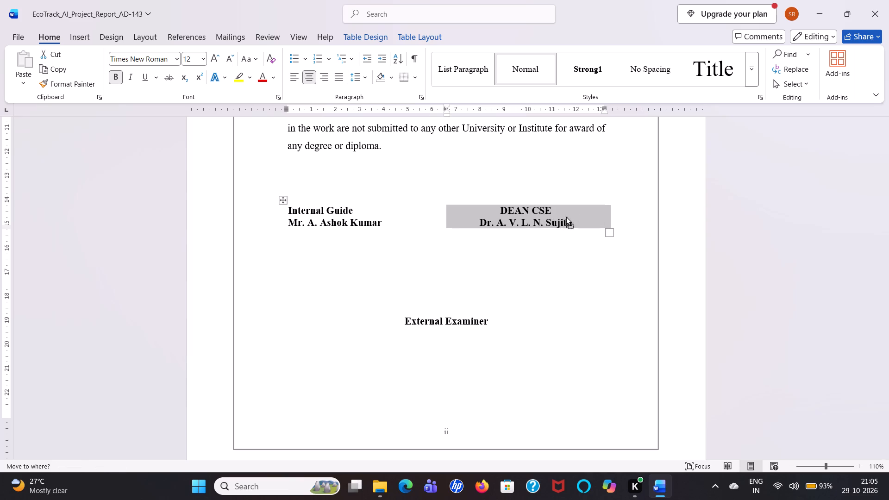
left_click_drag(566, 216, 566, 216)
key("Return")
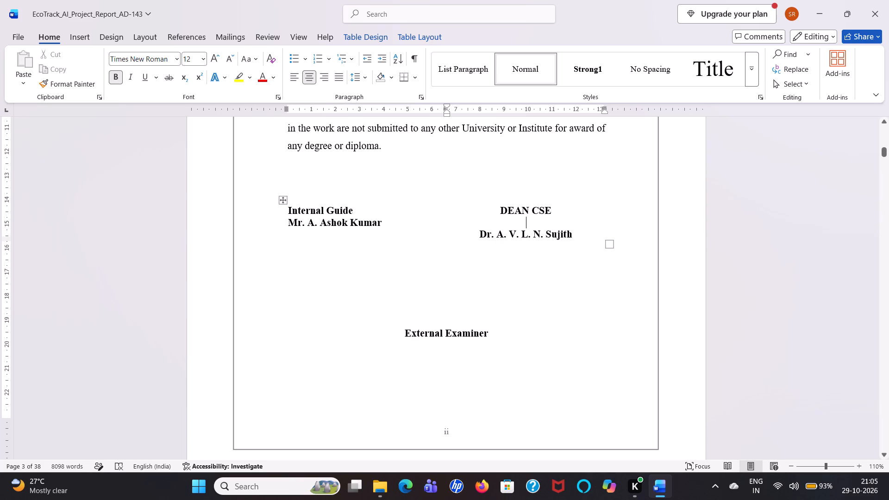
Centre the Internal Guide heading and the guide's name, and insert a blank line between them.
left_click_drag(388, 220, 287, 212)
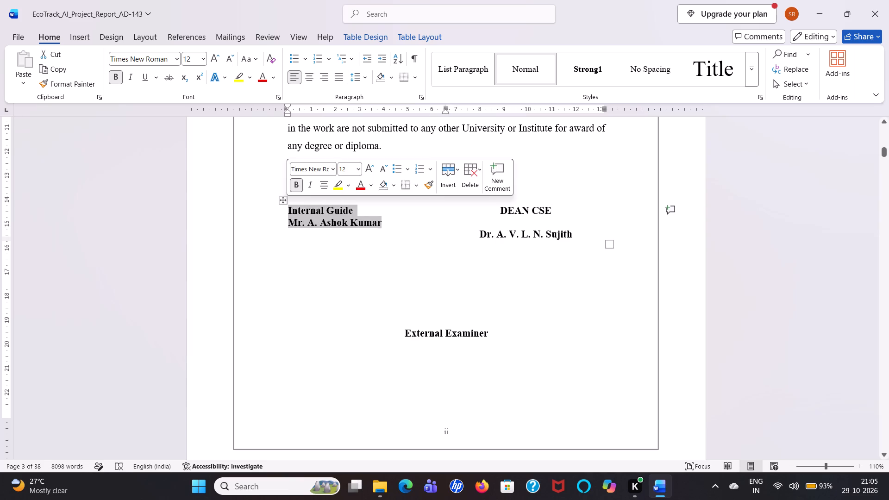
left_click(313, 78)
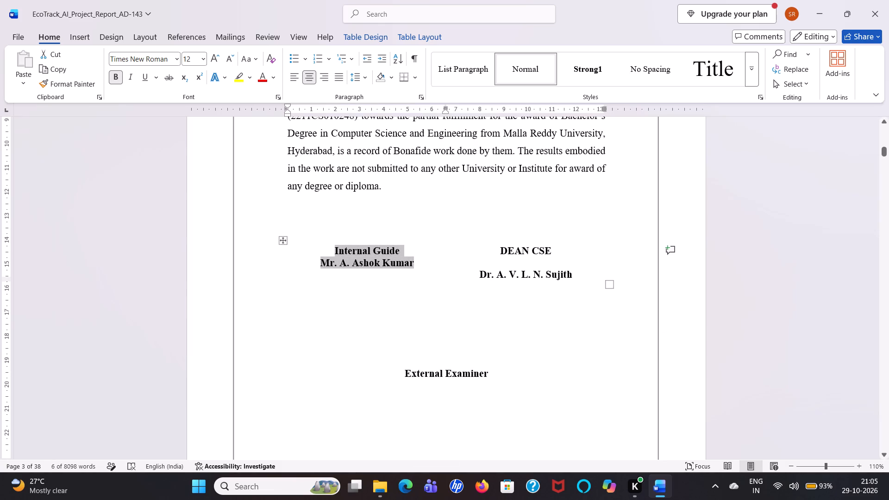
left_click(405, 244)
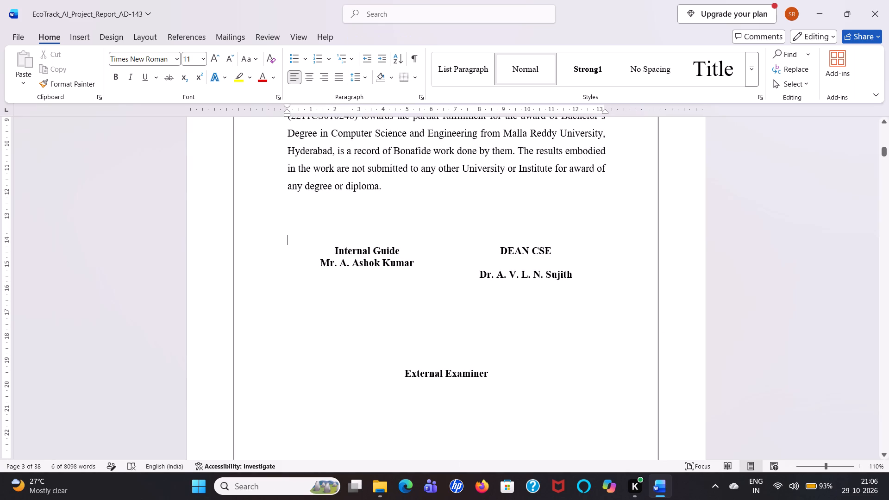
left_click(404, 253)
key("Return")
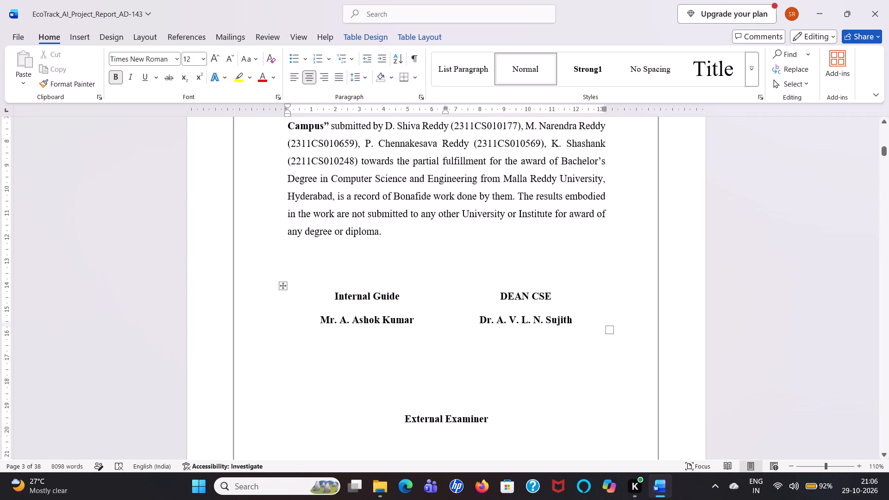
Return the Internal Guide heading and the guide's name to left alignment, with one blank line between them.
left_click_drag(356, 300, 337, 299)
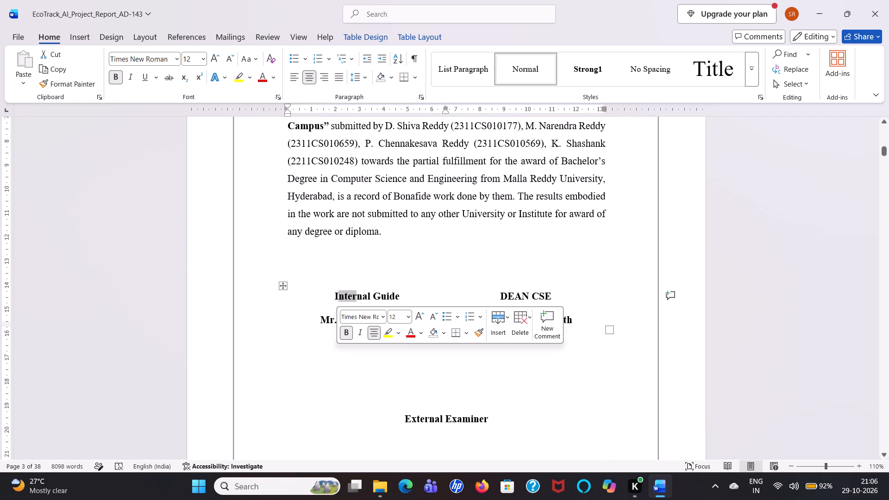
left_click(285, 289)
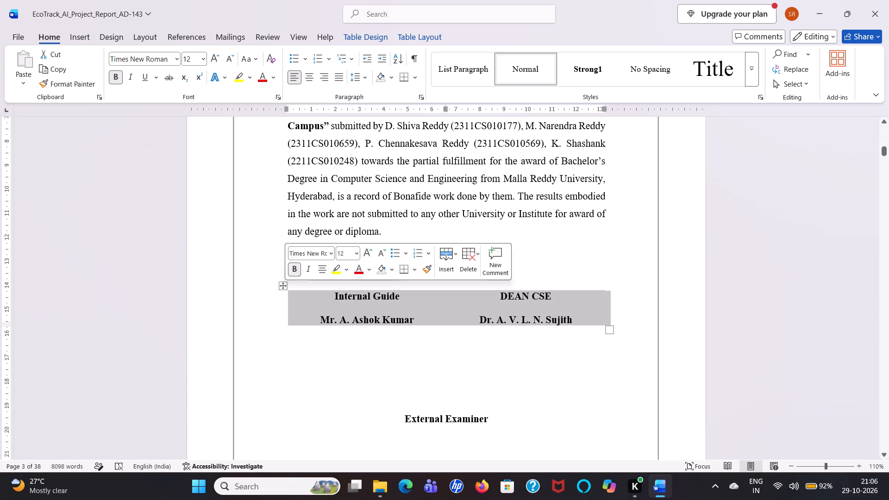
left_click(285, 289)
left_click(285, 289)
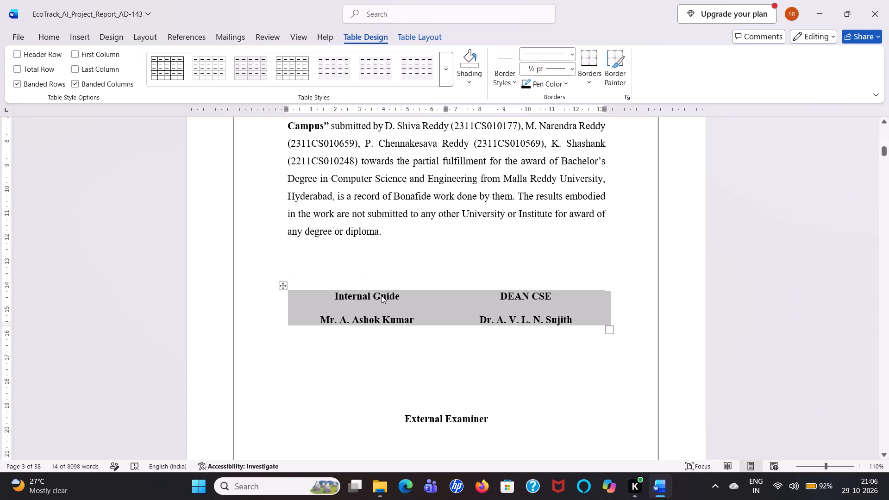
left_click_drag(377, 294, 360, 294)
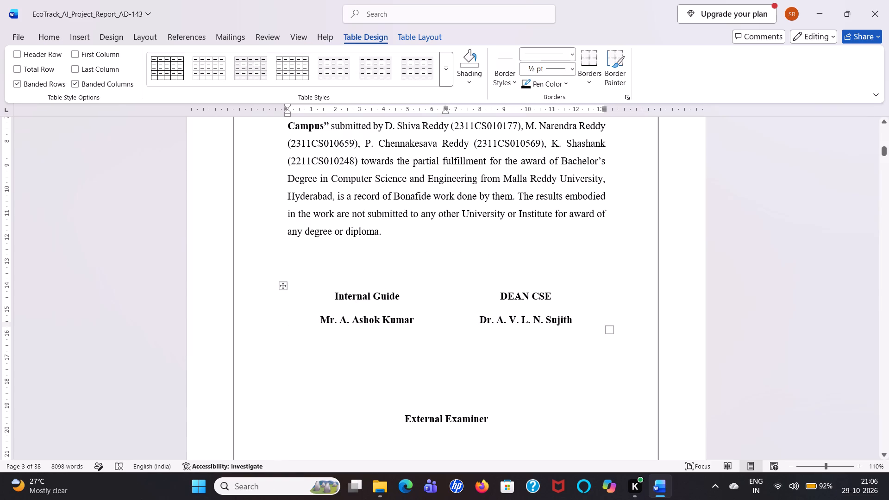
left_click(332, 295)
key("BackSpace")
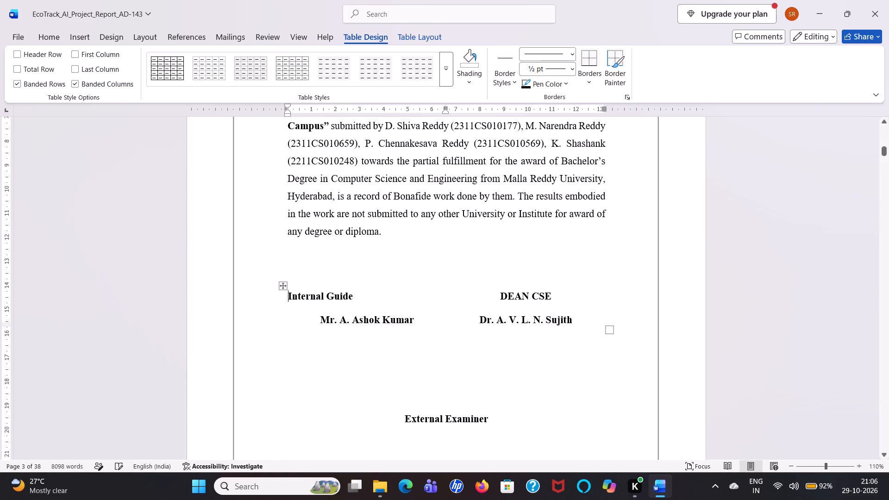
left_click(318, 323)
key("BackSpace")
key("BackSpace")
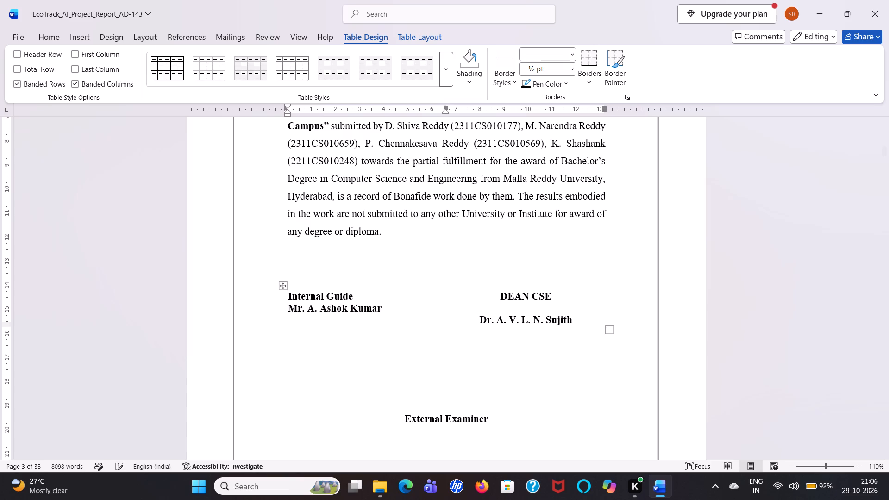
key("Return")
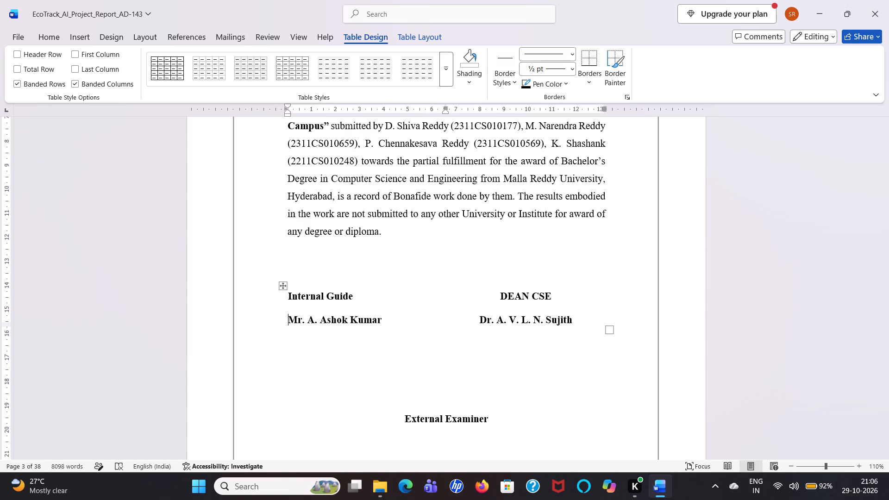
Centre only the Internal Guide heading within its cell of the signature table.
left_click_drag(288, 318, 293, 318)
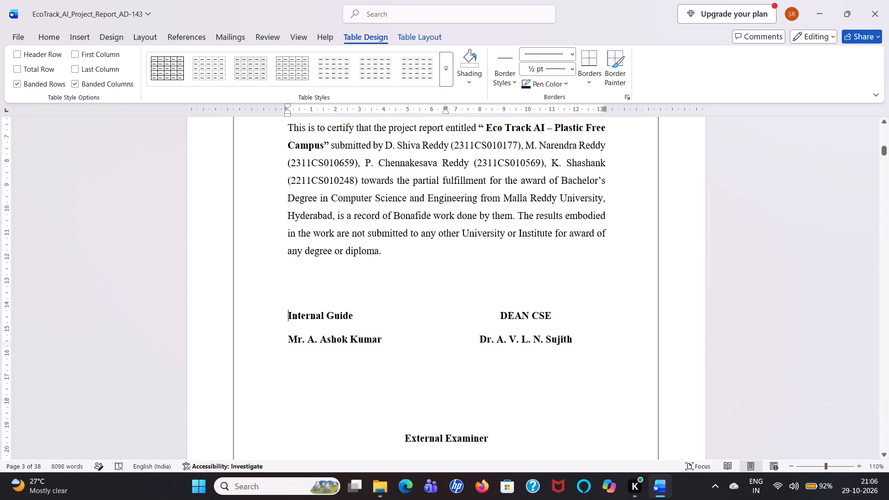
left_click_drag(293, 318, 351, 314)
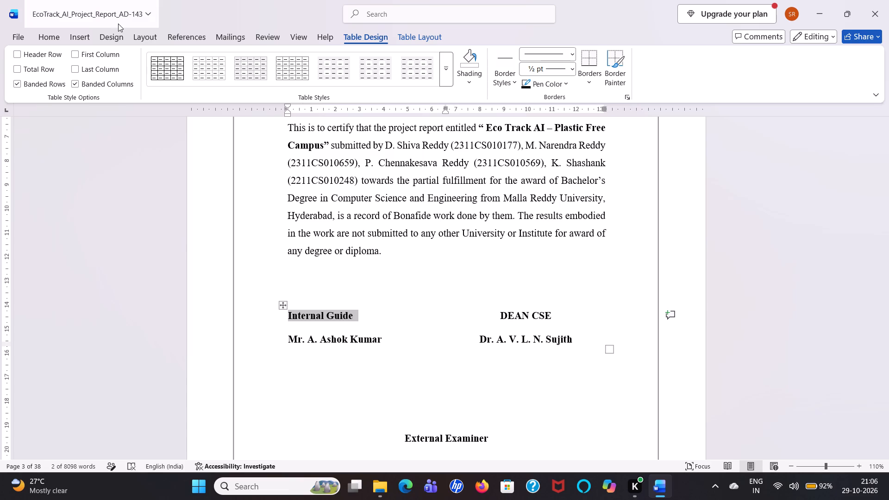
left_click(50, 36)
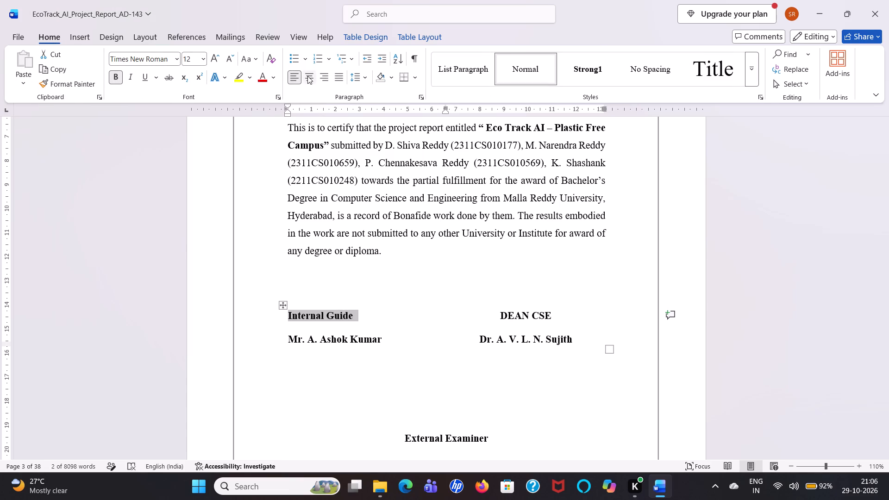
left_click(307, 76)
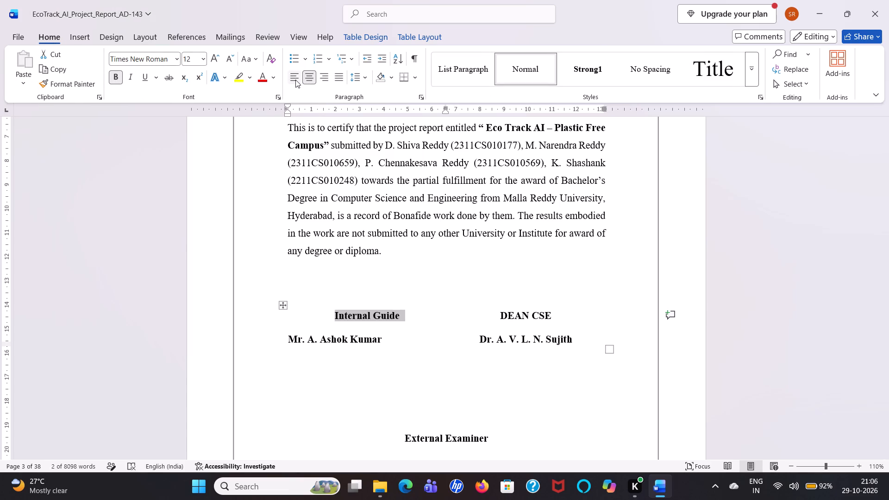
left_click(295, 80)
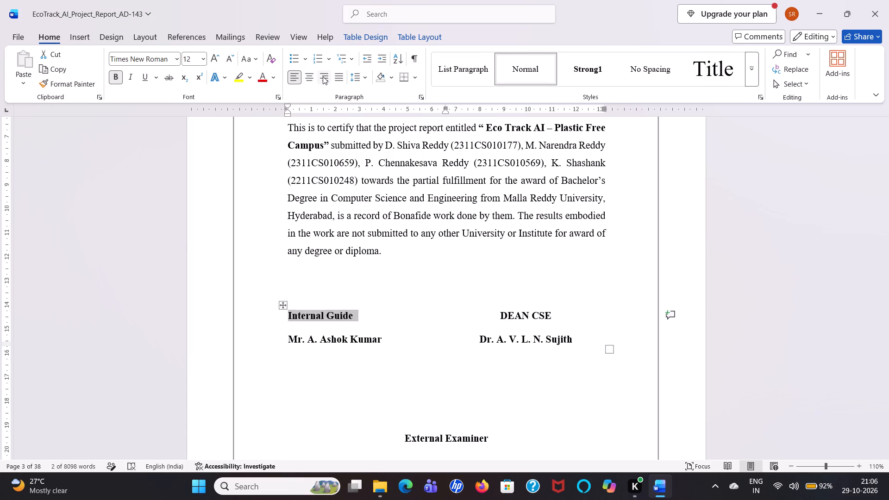
left_click(323, 76)
left_click(310, 77)
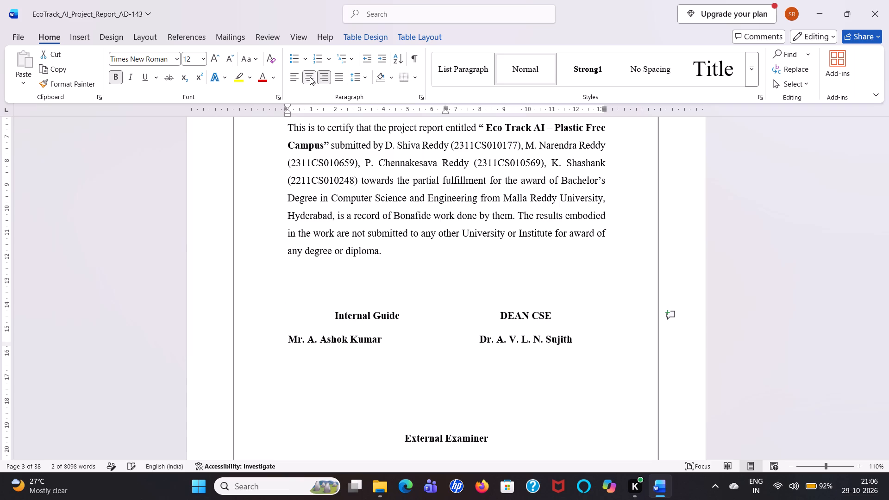
Return the Internal Guide heading to left alignment in the signature table.
left_click(294, 77)
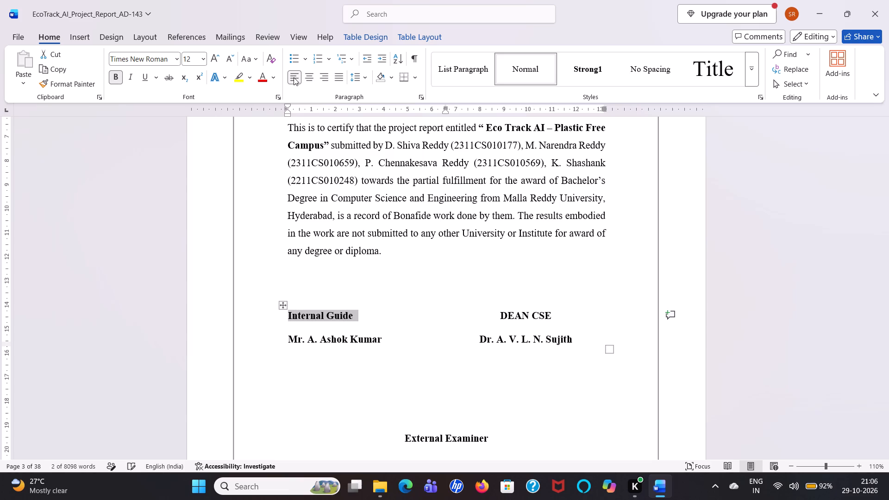
left_click(453, 316)
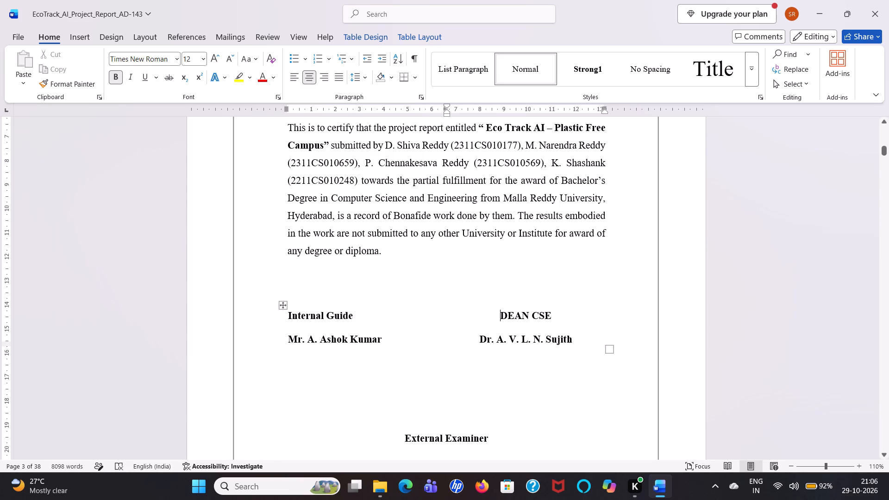
Examine the layout of the Certificate page, from its title through the signature block and External Examiner line to the page bottom.
scroll(442, 371, "down", 2)
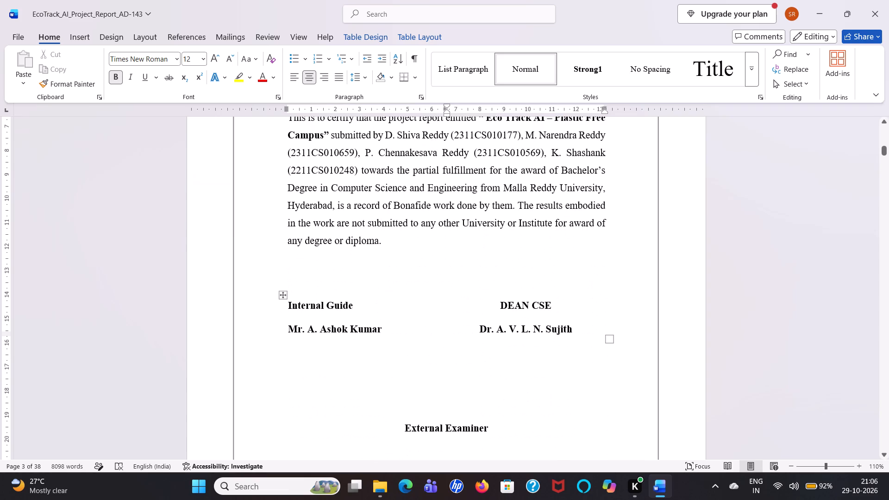
scroll(442, 371, "down", 2)
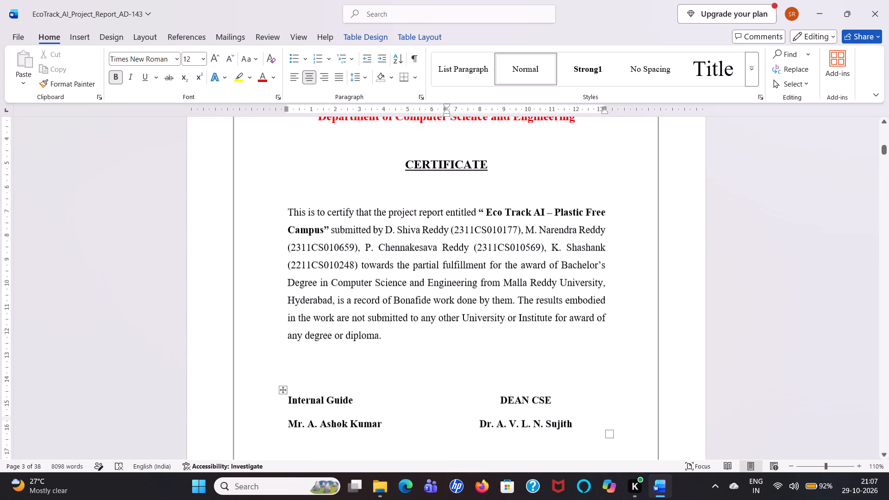
scroll(556, 344, "up", 1)
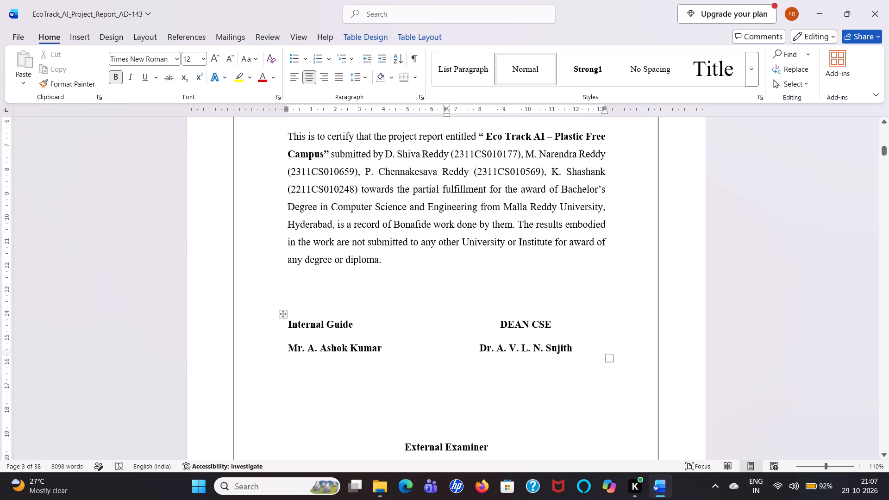
scroll(556, 344, "up", 1)
scroll(556, 344, "down", 1)
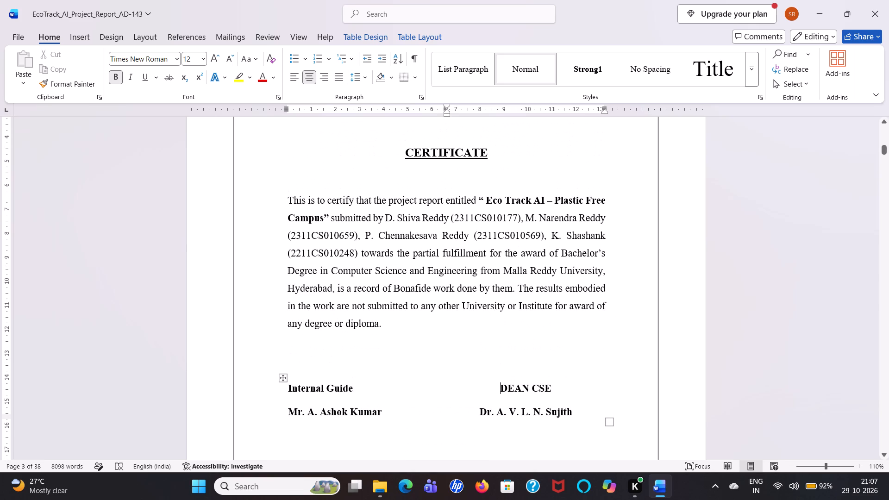
scroll(475, 364, "down", 2)
scroll(475, 364, "up", 1)
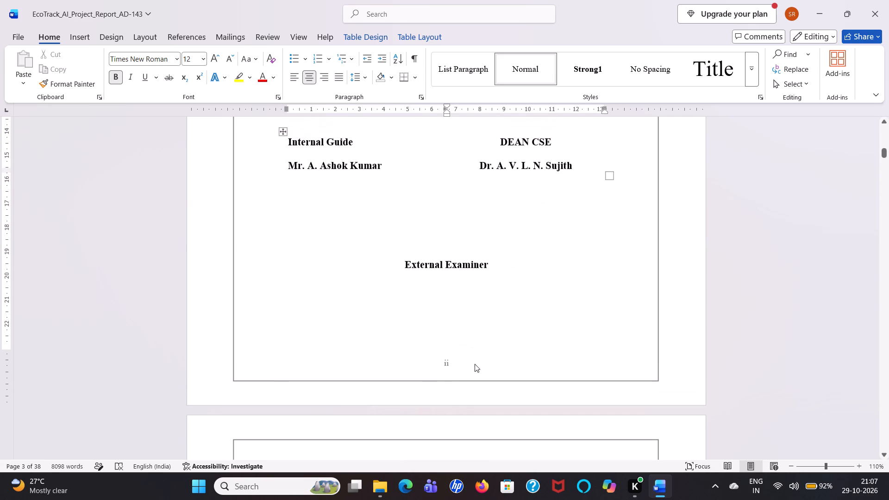
scroll(501, 323, "up", 1)
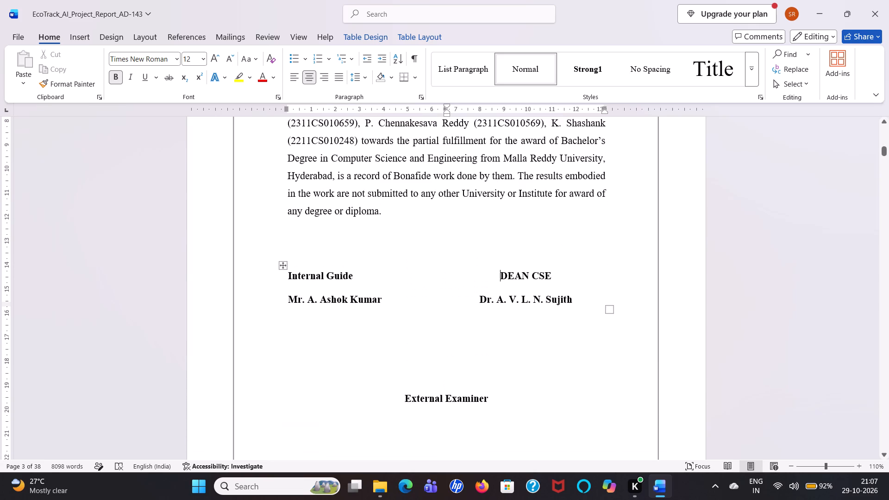
scroll(501, 323, "up", 1)
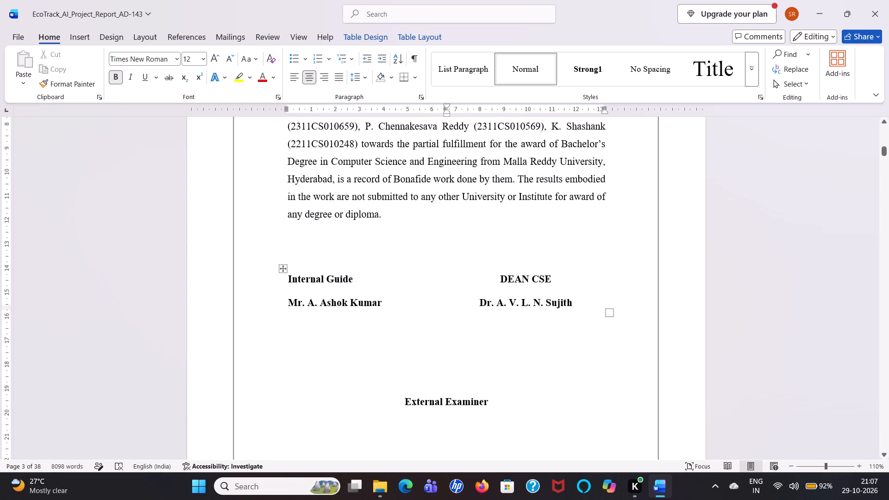
scroll(501, 323, "up", 1)
scroll(501, 323, "down", 3)
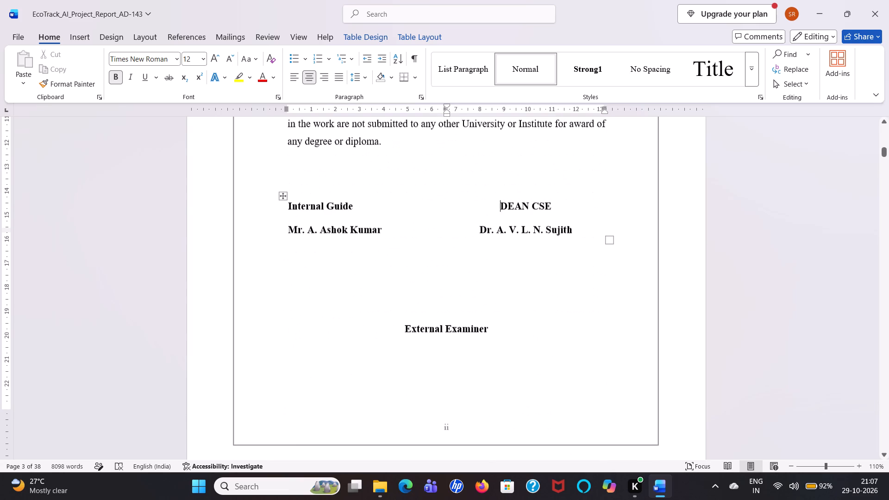
Look over the Declaration and Acknowledgement pages, including their student lists, and return to the signature block on the Certificate page.
scroll(501, 323, "down", 3)
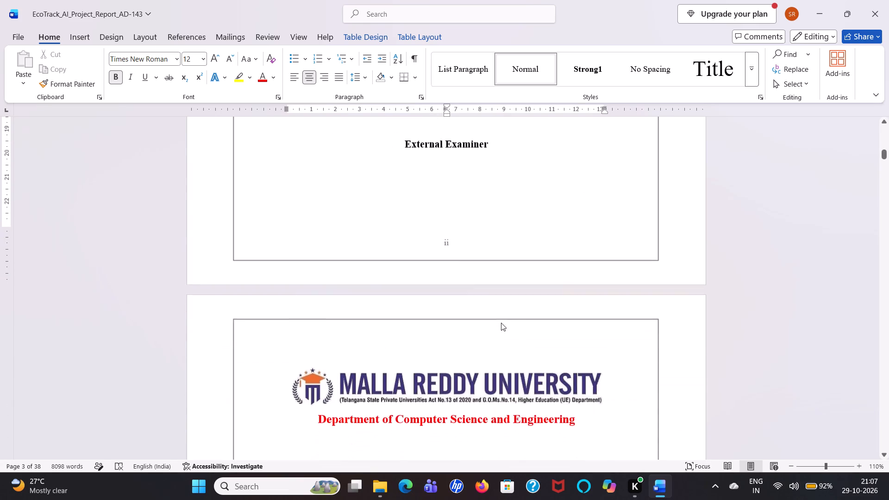
scroll(501, 323, "down", 3)
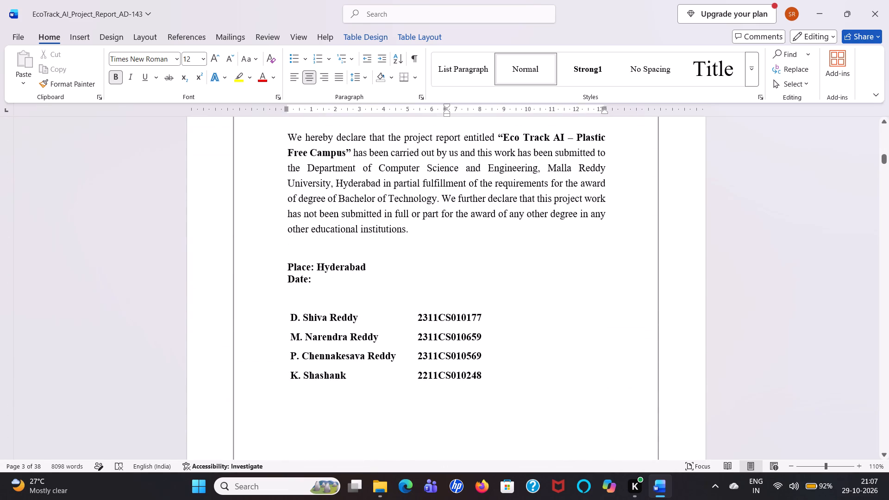
scroll(501, 323, "down", 2)
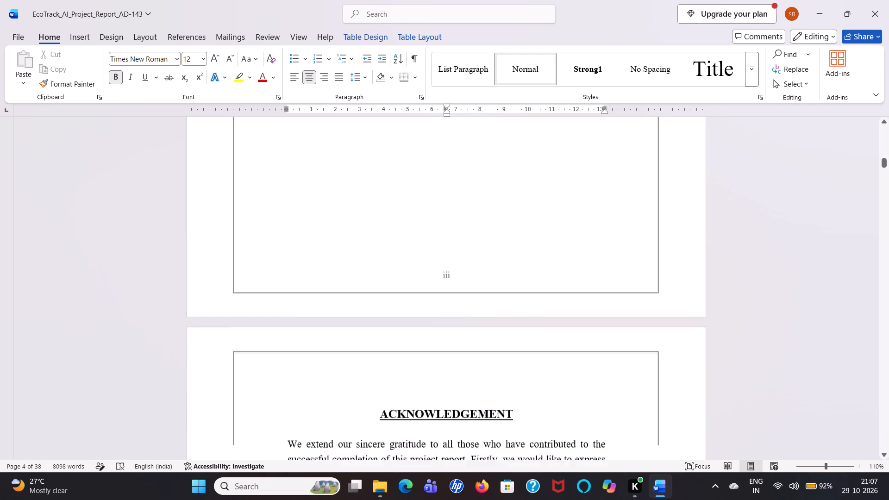
scroll(501, 323, "down", 3)
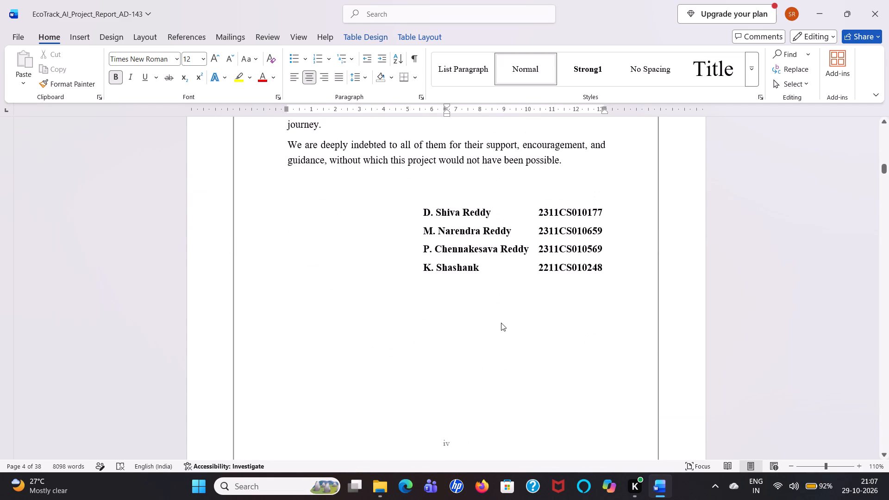
scroll(501, 323, "up", 8)
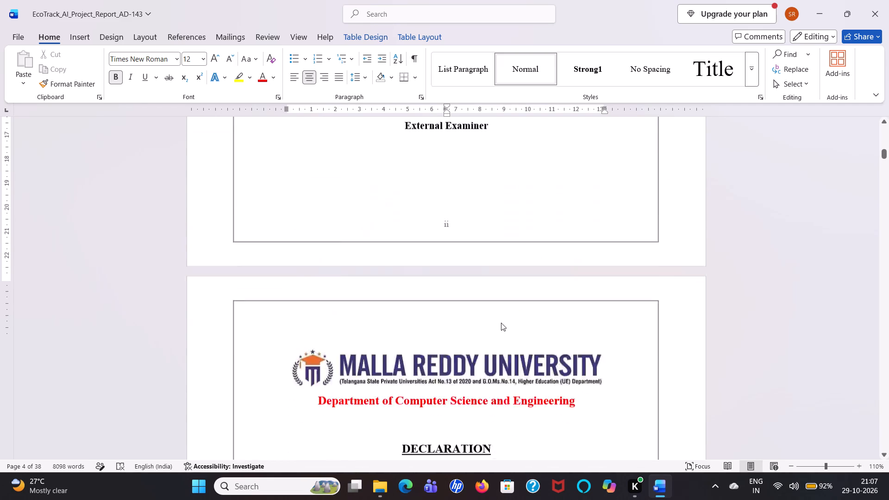
scroll(501, 323, "up", 2)
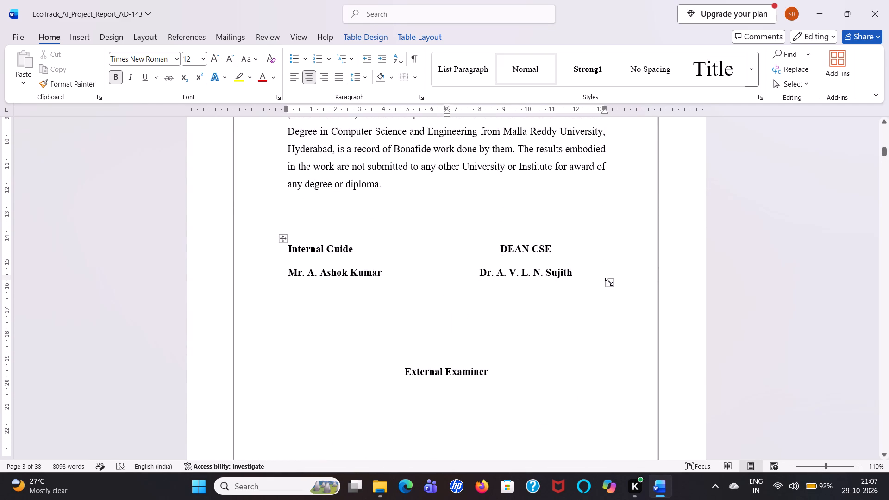
Widen the signature table on the Certificate page until its right edge reaches the page border.
left_click_drag(609, 281, 636, 282)
left_click_drag(637, 283, 653, 283)
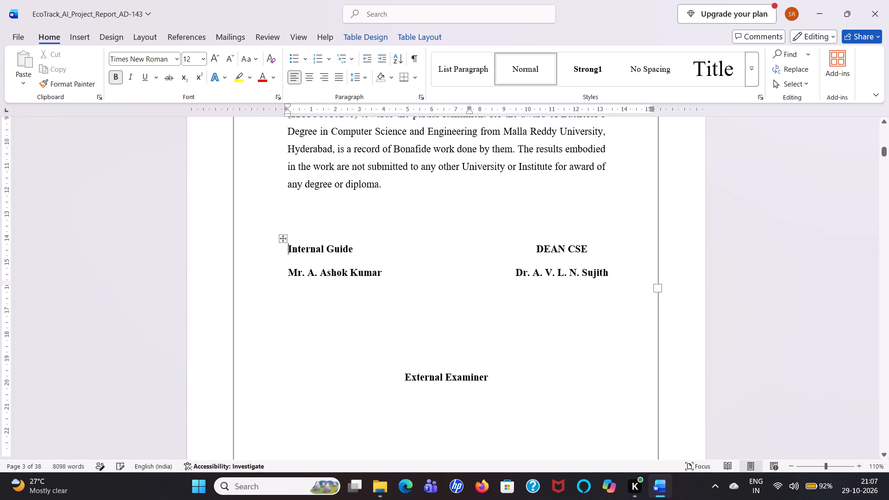
left_click(568, 318)
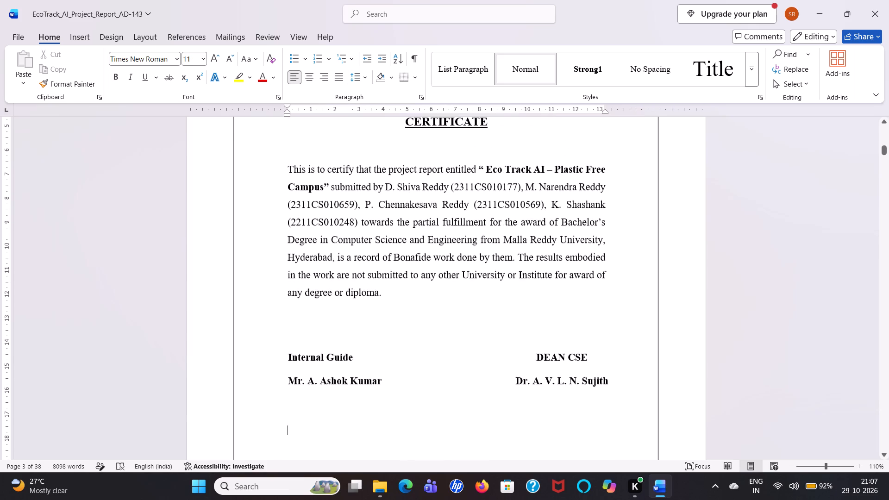
Review the cover page and title page, and recheck the signature block on the Certificate page.
scroll(568, 318, "up", 1)
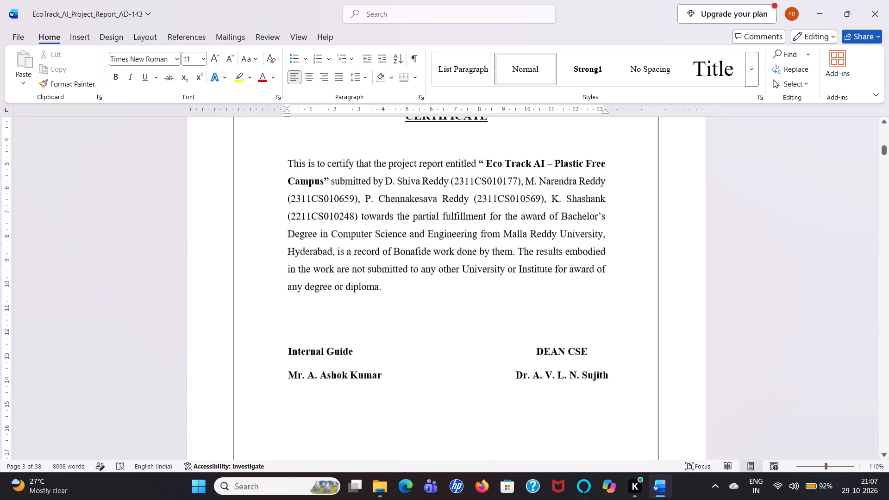
scroll(568, 318, "up", 3)
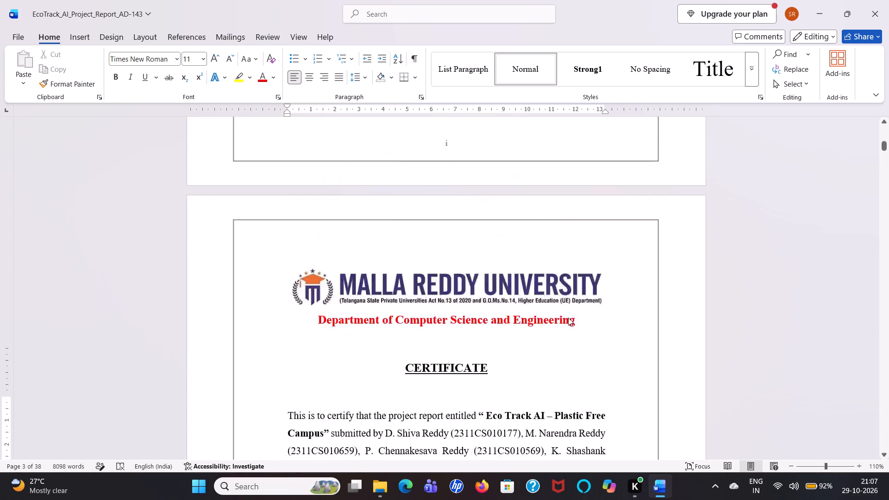
scroll(568, 318, "up", 3)
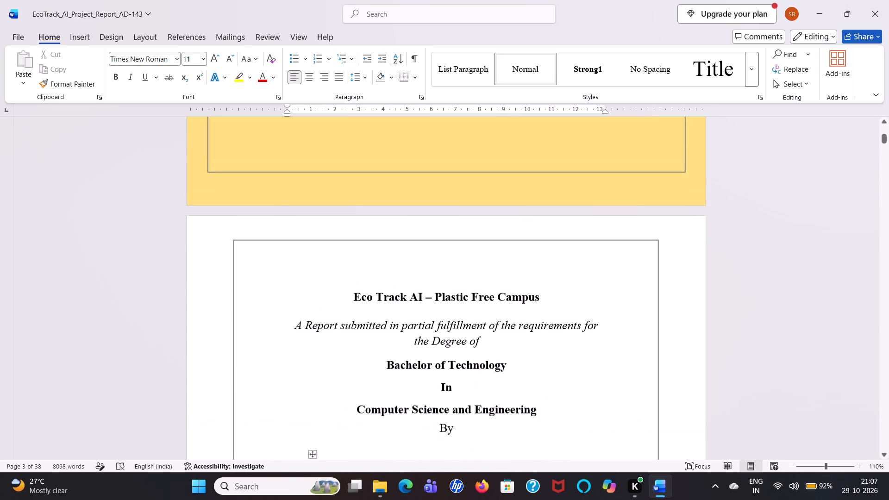
scroll(568, 318, "up", 5)
scroll(568, 318, "down", 6)
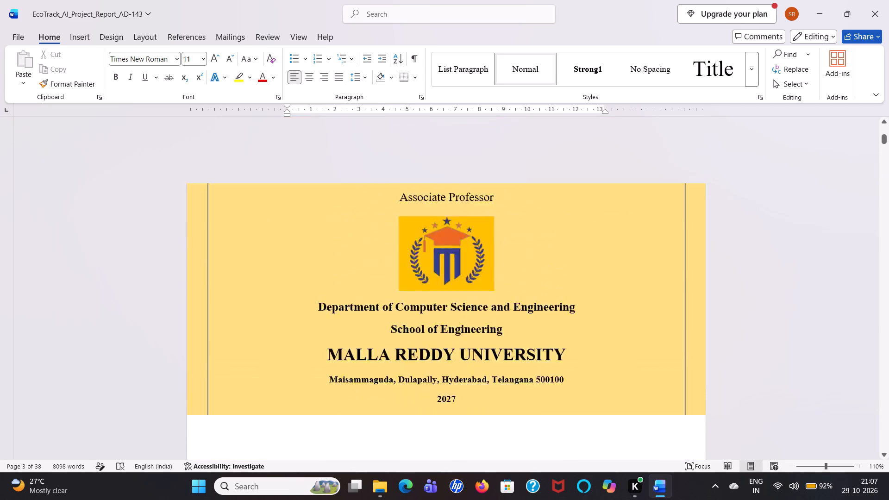
scroll(568, 318, "down", 4)
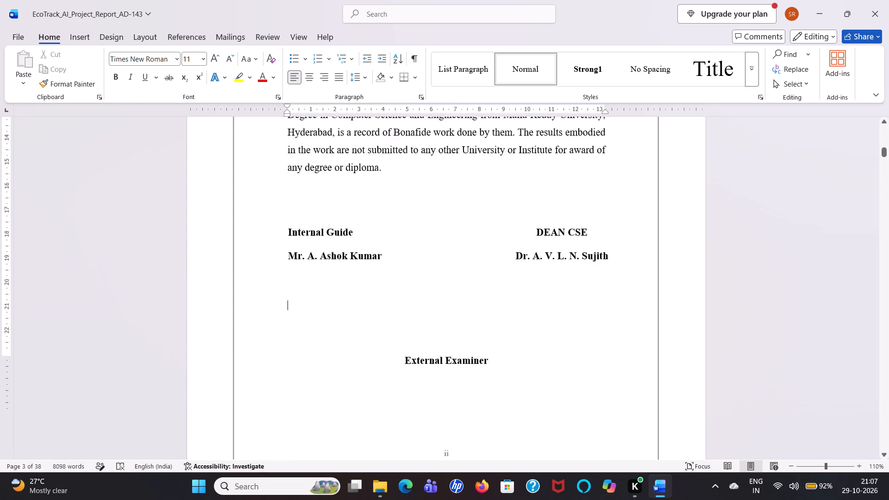
Review the Declaration, Acknowledgement and Abstract pages, continuing to the table of contents.
scroll(568, 318, "down", 6)
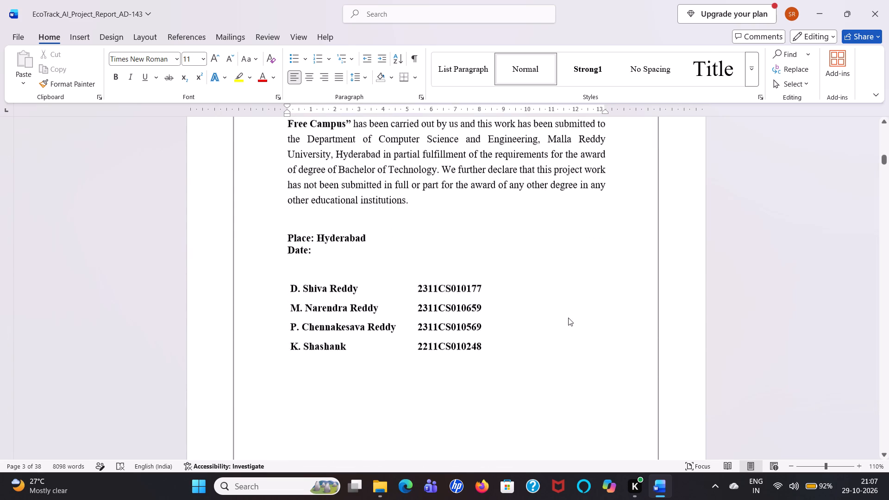
scroll(568, 318, "down", 6)
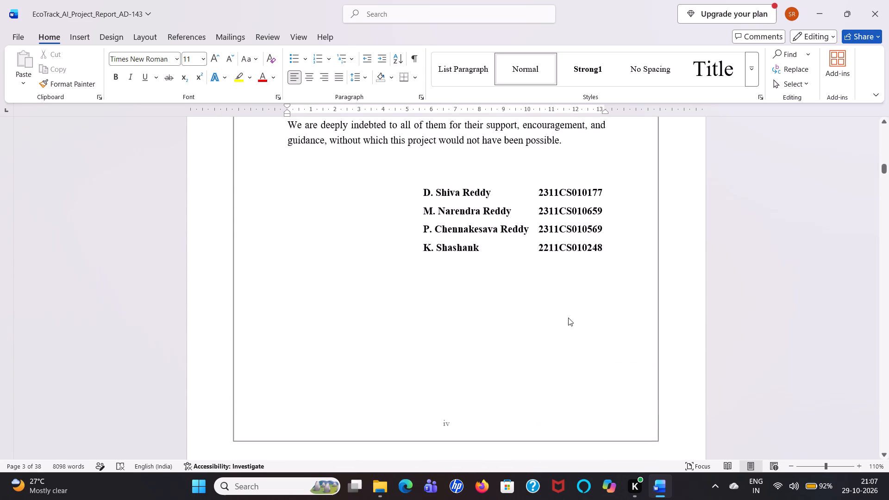
scroll(568, 318, "down", 4)
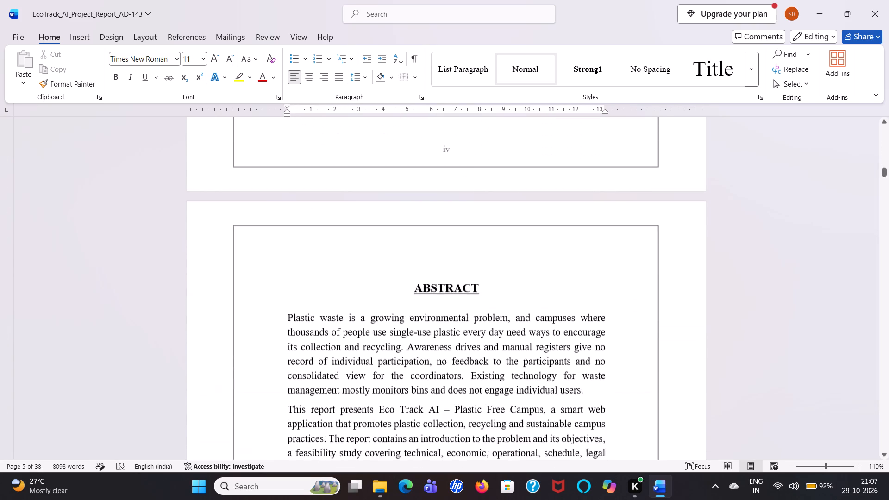
scroll(568, 318, "down", 7)
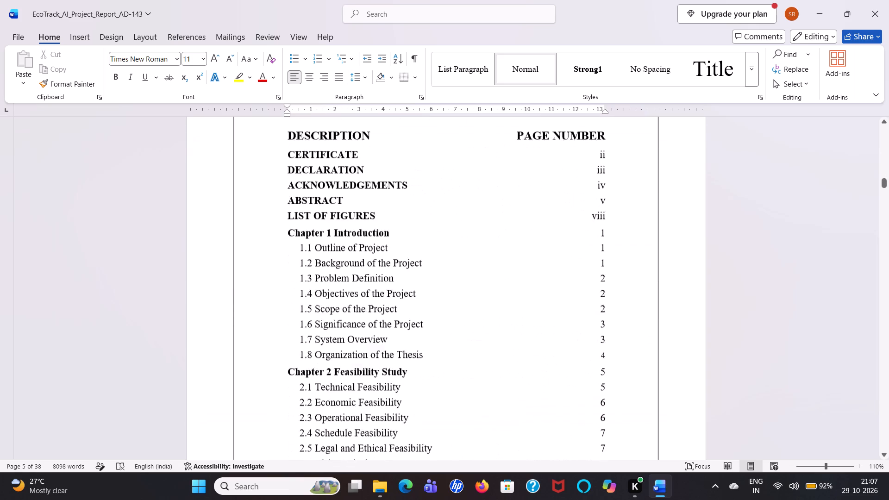
Examine the PAGE NUMBER column and the chapter entries in the table of contents.
scroll(568, 318, "up", 1)
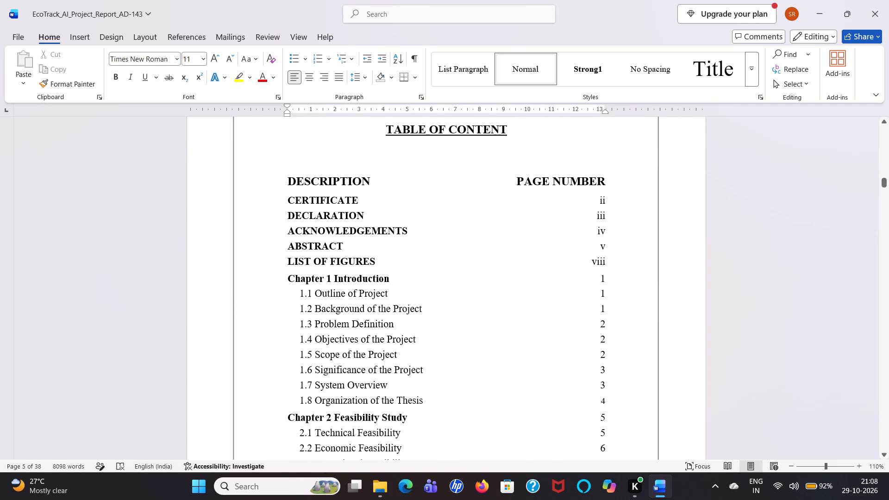
left_click_drag(597, 198, 579, 229)
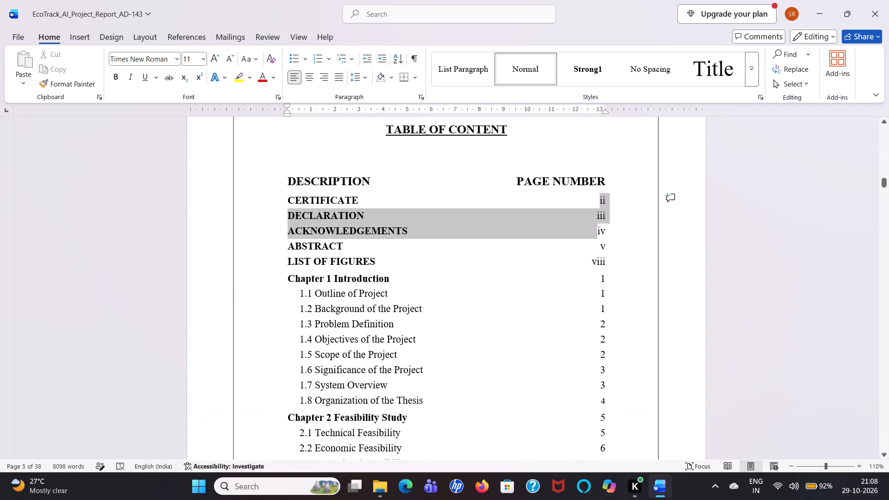
left_click_drag(579, 229, 577, 202)
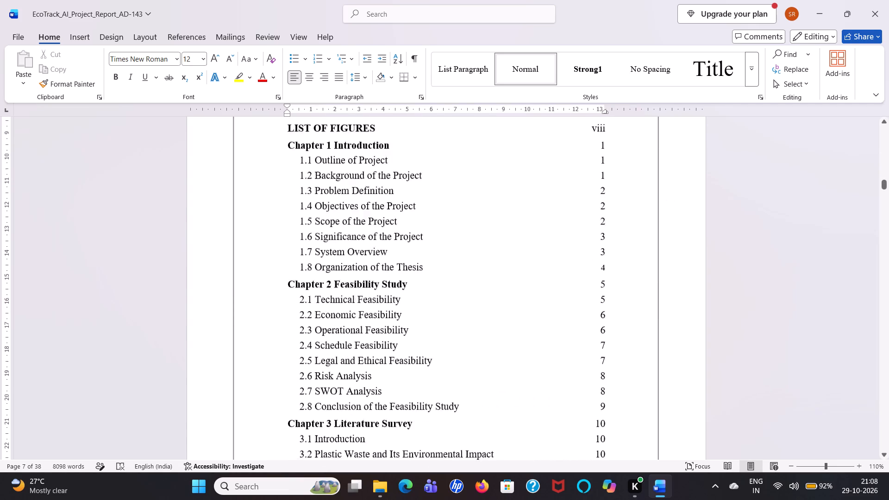
scroll(617, 290, "up", 1)
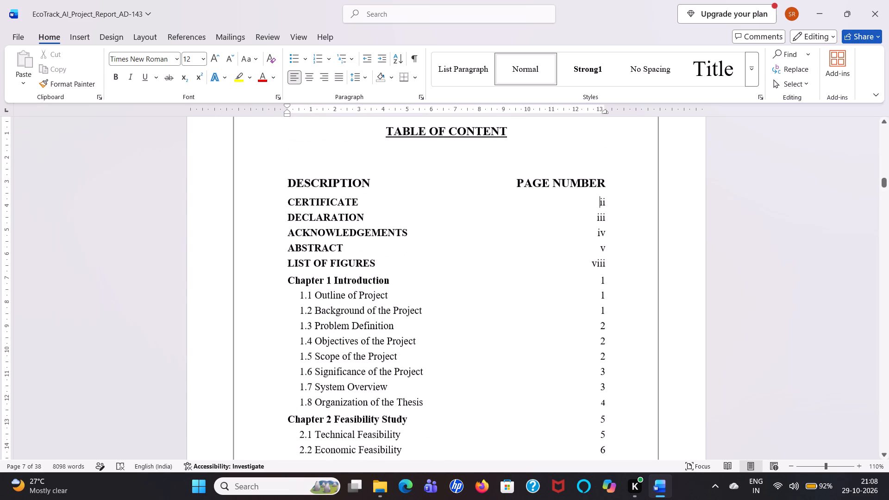
left_click_drag(513, 184, 596, 207)
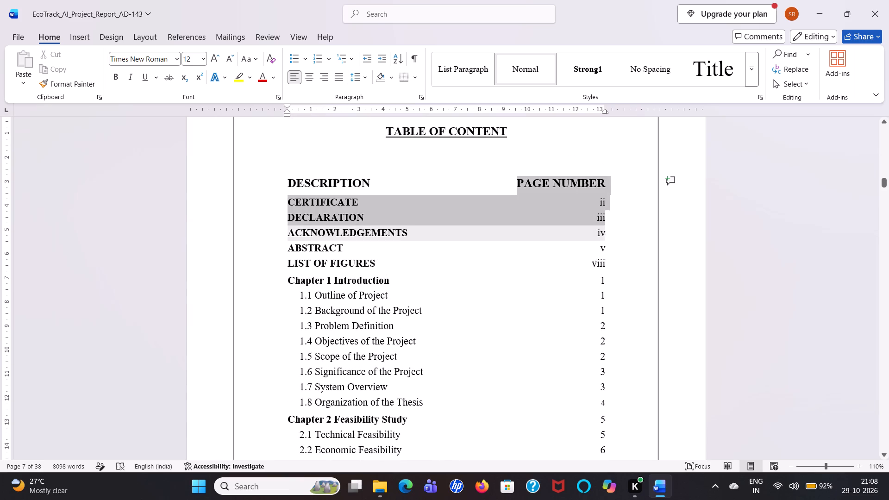
left_click_drag(596, 207, 606, 388)
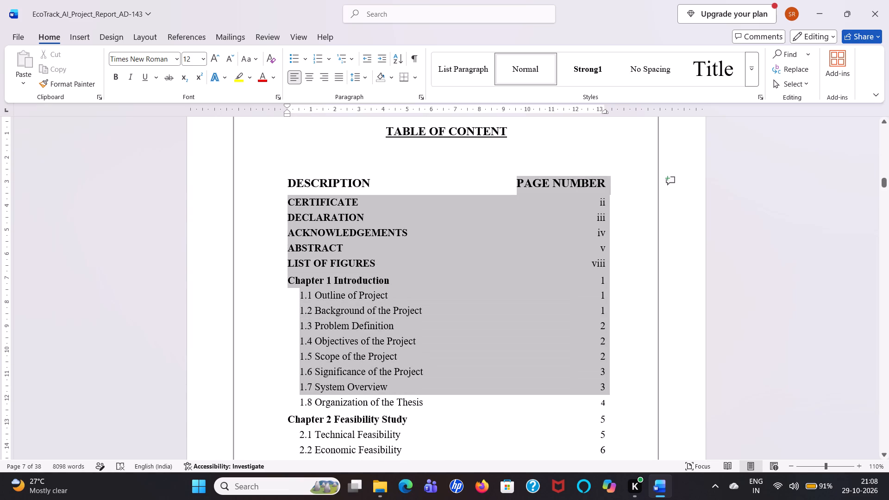
left_click_drag(606, 388, 596, 177)
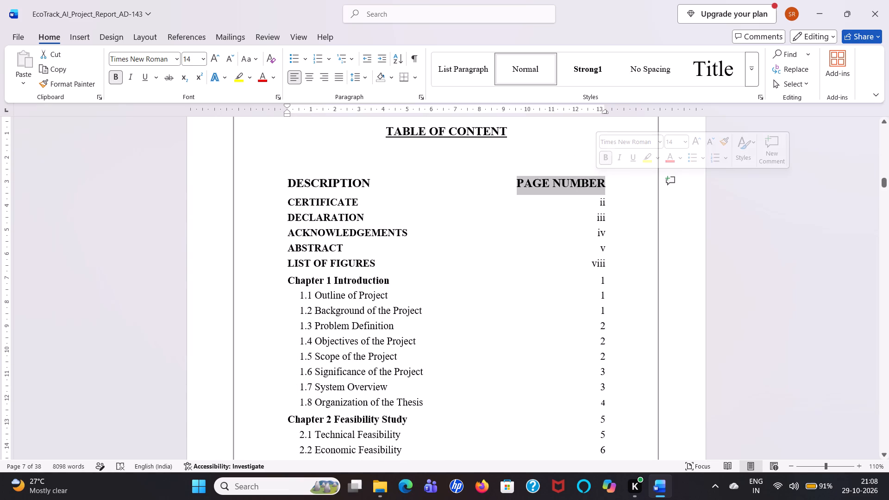
left_click(632, 204)
scroll(632, 204, "down", 4)
scroll(632, 204, "up", 1)
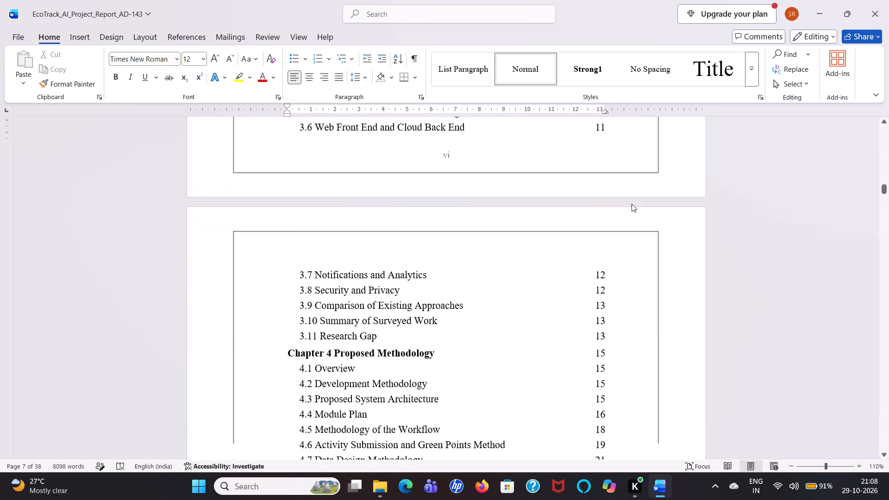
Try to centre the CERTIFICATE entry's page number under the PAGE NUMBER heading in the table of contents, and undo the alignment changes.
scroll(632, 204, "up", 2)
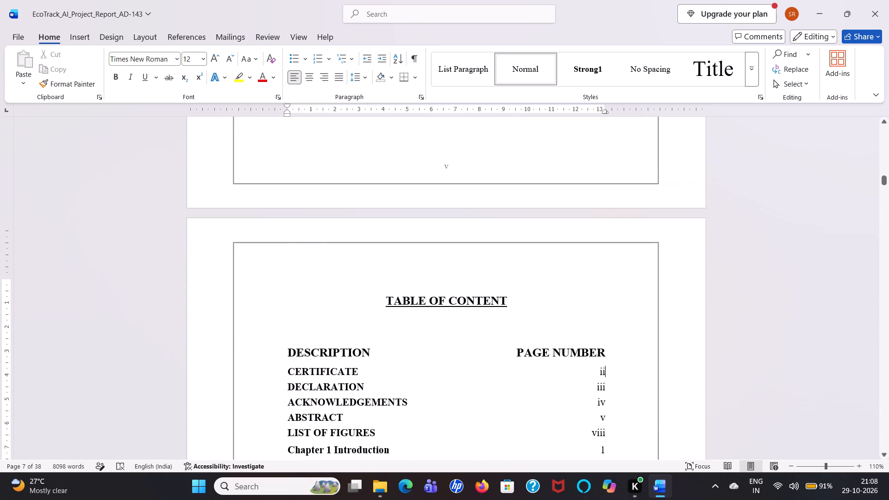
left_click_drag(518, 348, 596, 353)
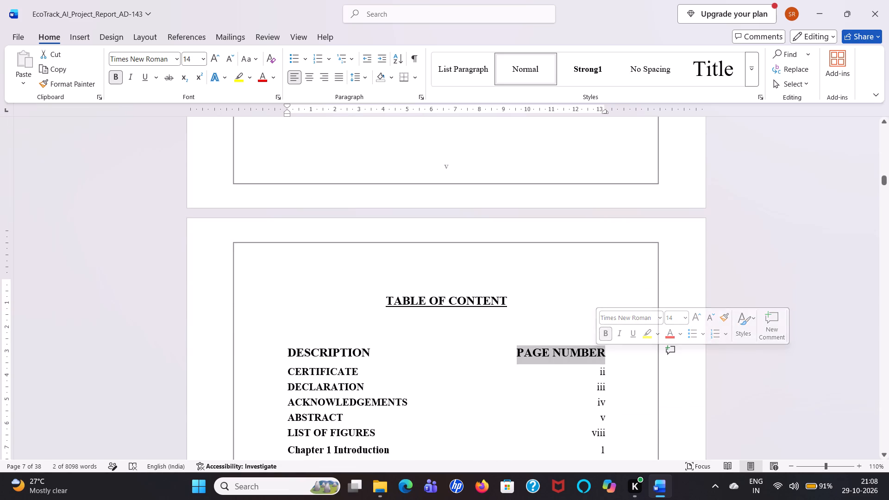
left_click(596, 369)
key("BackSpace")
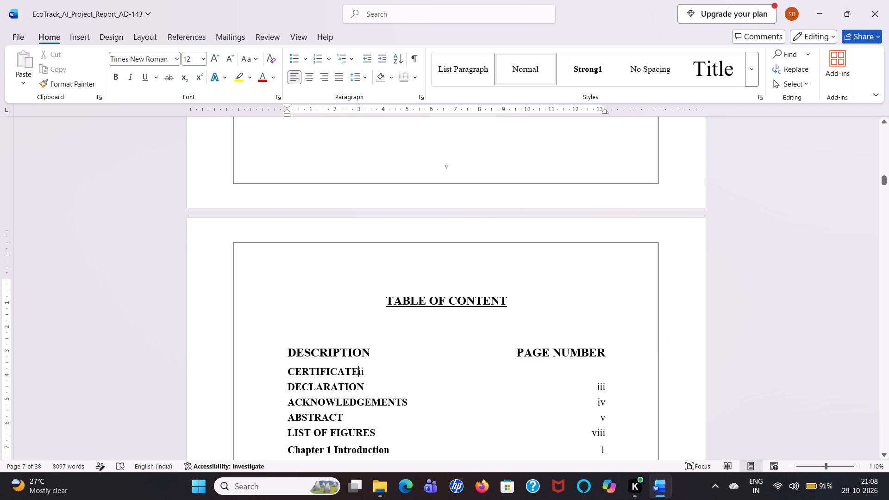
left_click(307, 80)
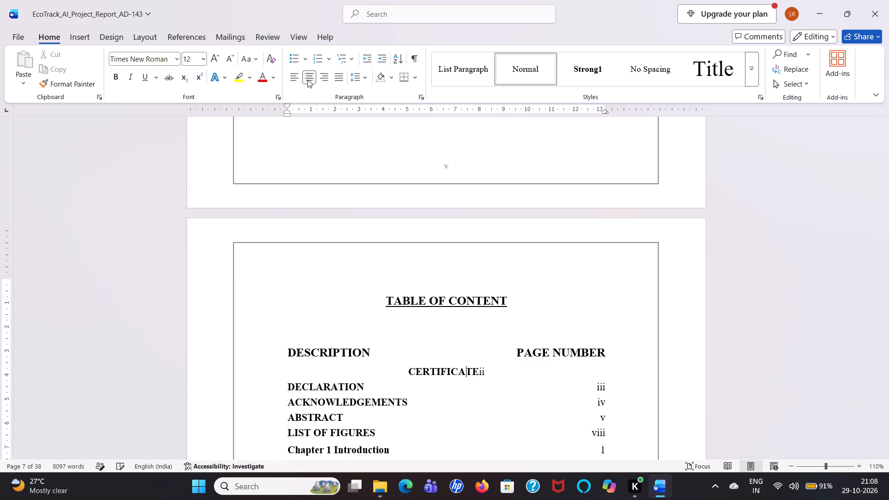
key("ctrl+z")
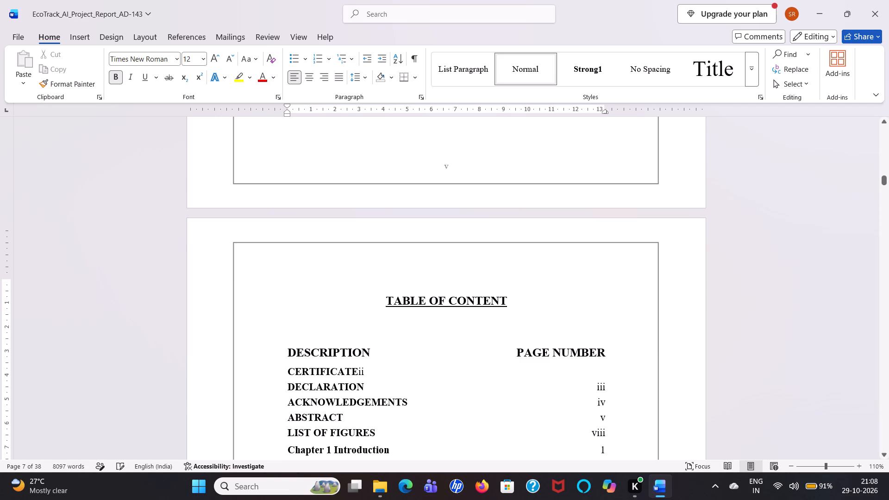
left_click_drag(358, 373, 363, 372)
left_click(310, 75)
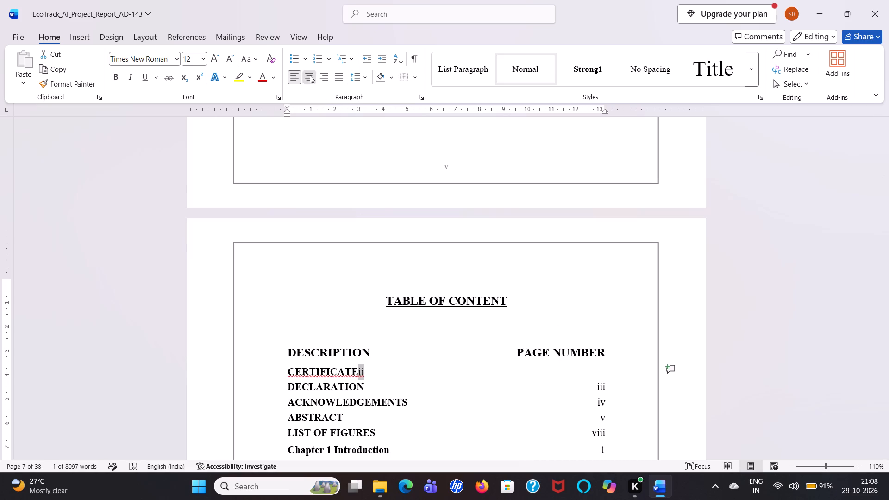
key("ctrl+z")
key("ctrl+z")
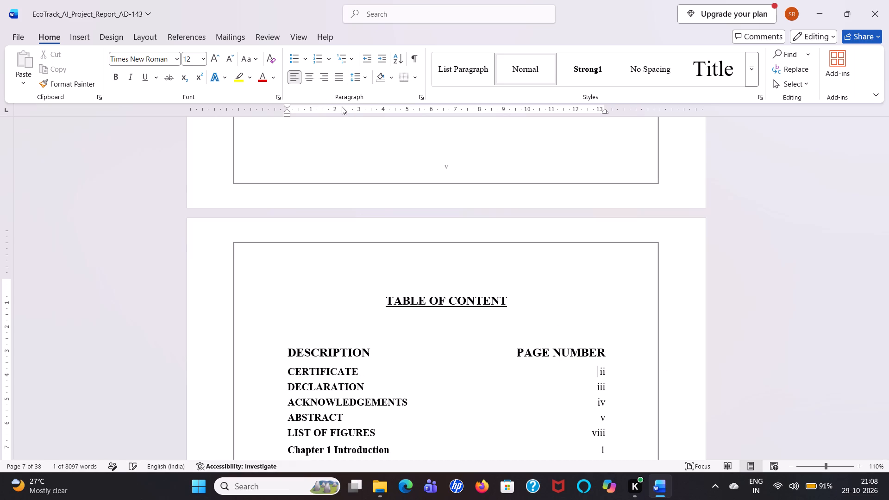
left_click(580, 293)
Review the rest of the table of contents, the page that follows it and the layout of Chapter 1.
scroll(580, 293, "down", 2)
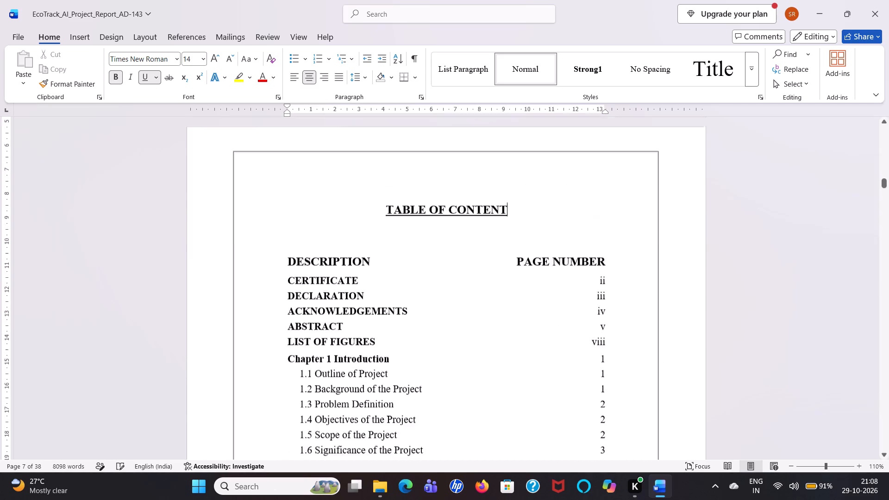
scroll(580, 293, "down", 8)
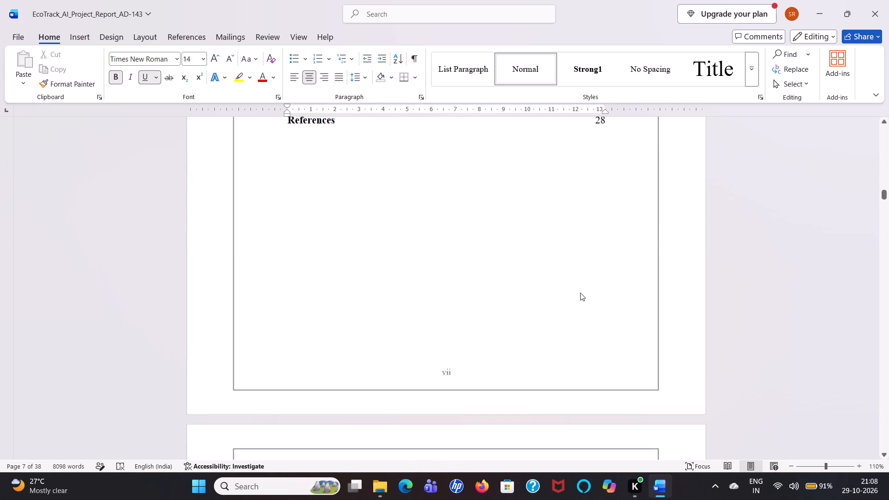
scroll(580, 293, "down", 5)
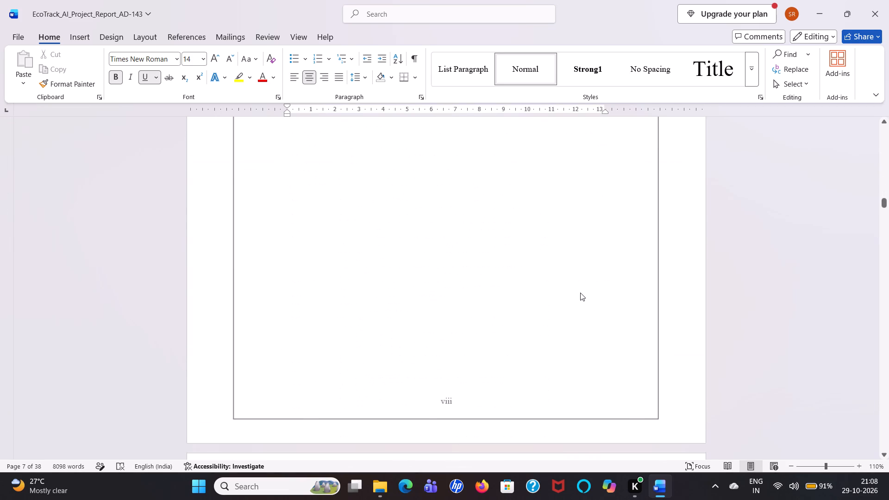
scroll(580, 293, "down", 5)
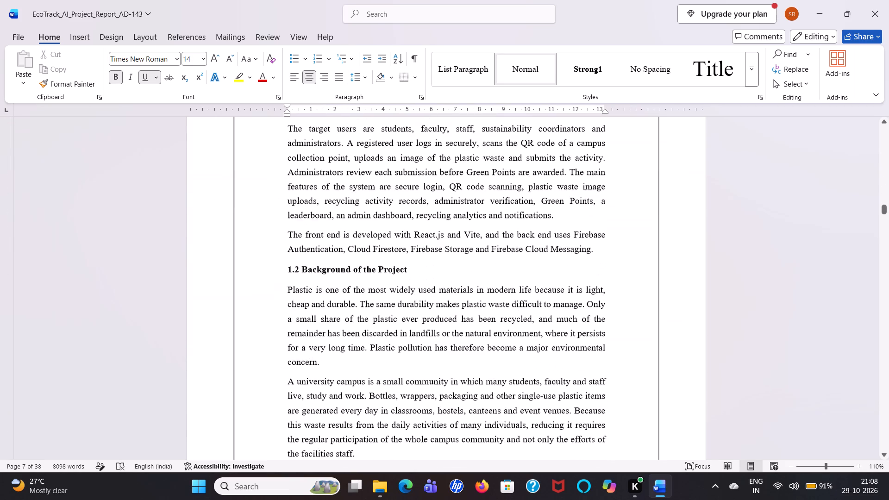
scroll(580, 293, "down", 2)
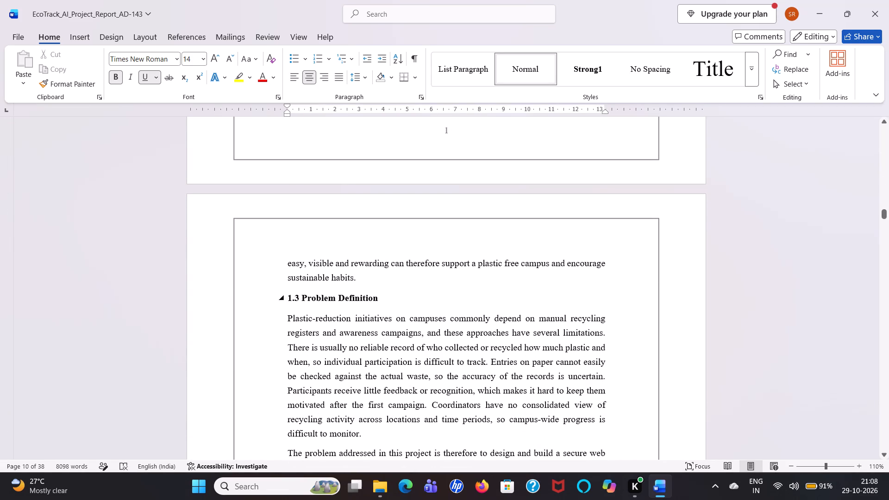
scroll(580, 293, "down", 4)
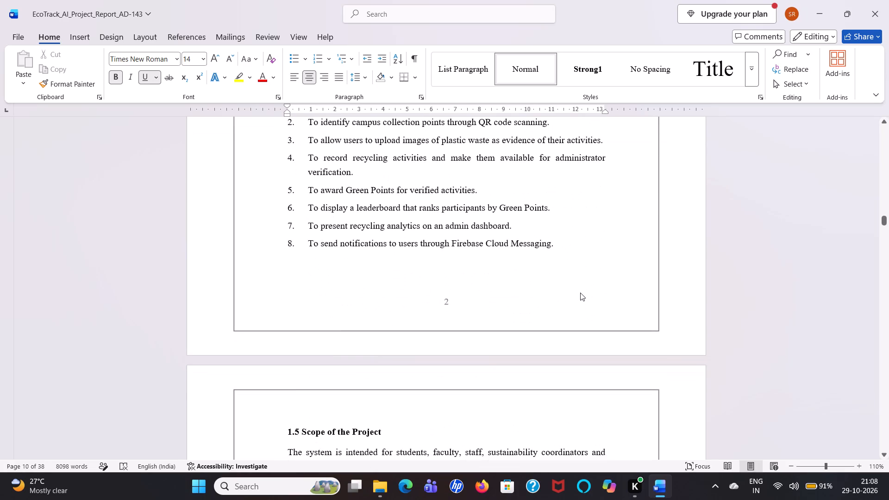
scroll(580, 293, "down", 2)
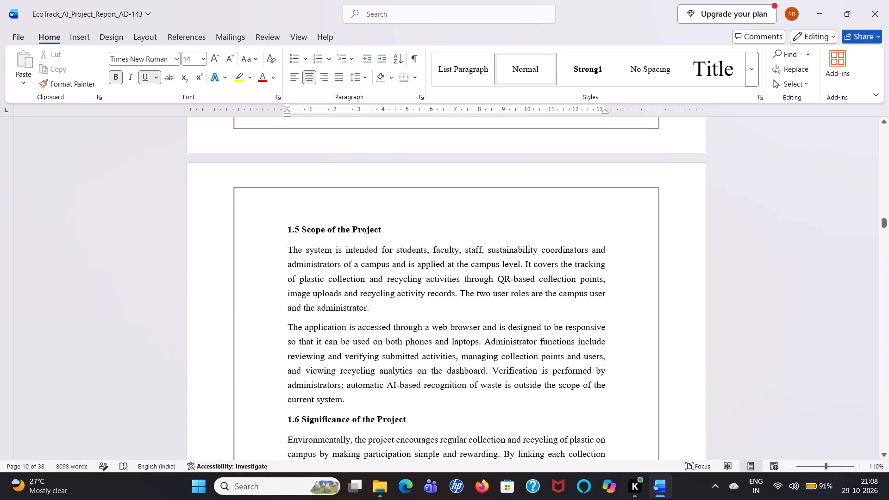
scroll(580, 293, "down", 9)
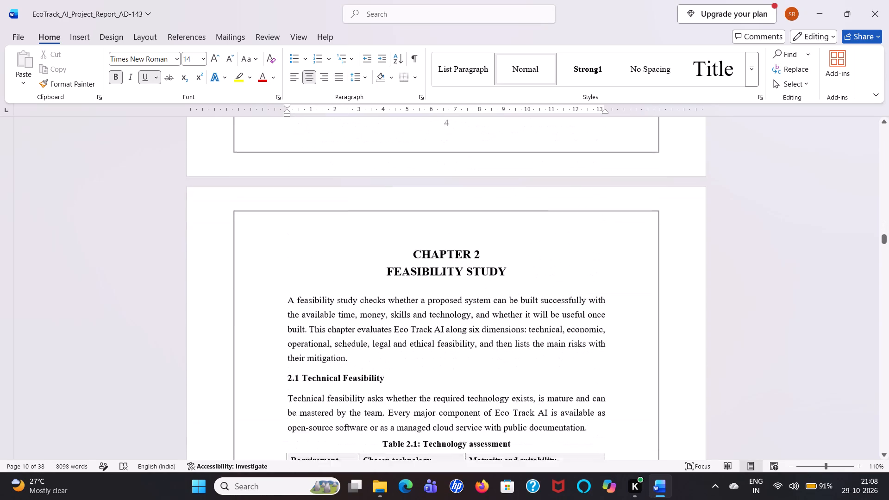
Review Chapter 2 Feasibility Study, including its headings, tables, page breaks and page numbers.
scroll(580, 293, "down", 1)
scroll(580, 293, "up", 1)
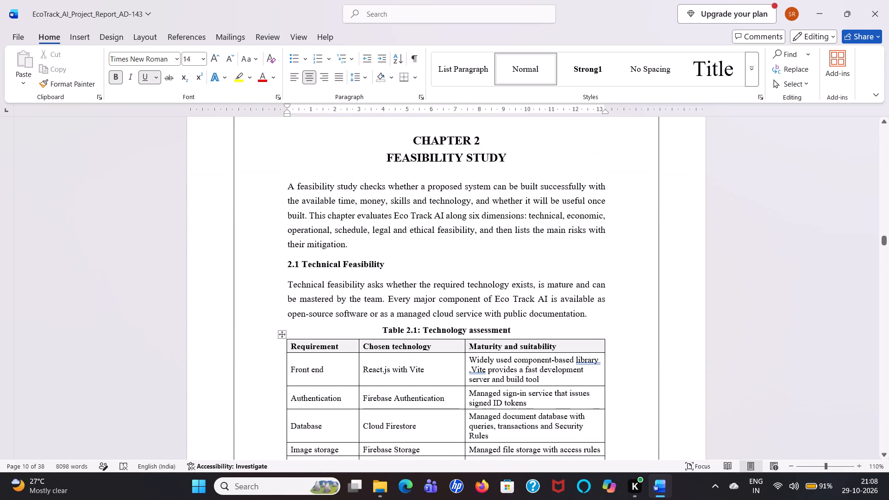
scroll(580, 293, "up", 2)
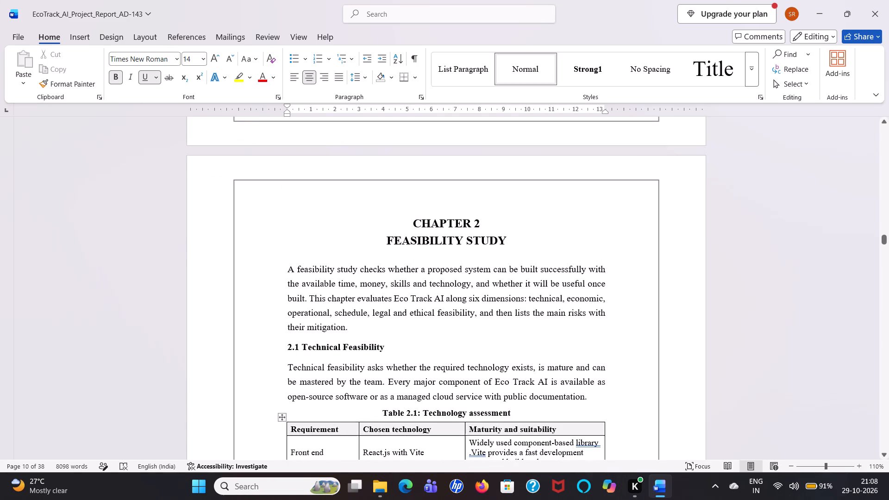
scroll(580, 293, "down", 11)
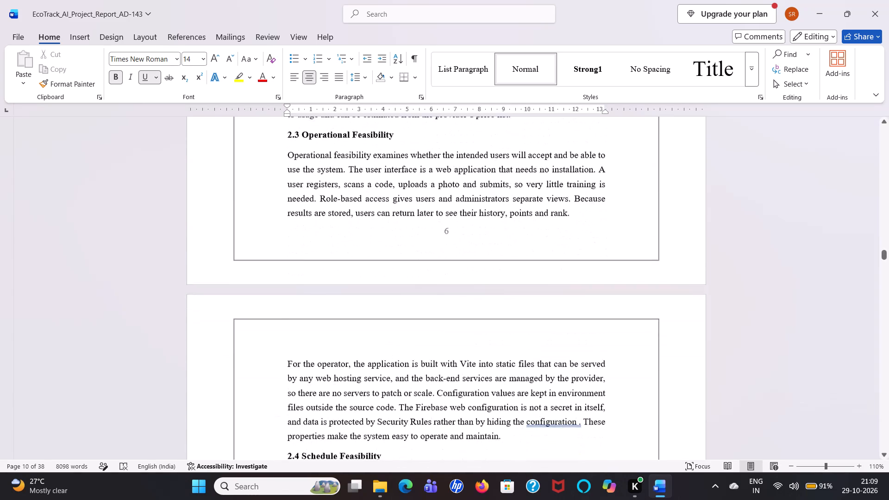
scroll(580, 293, "down", 6)
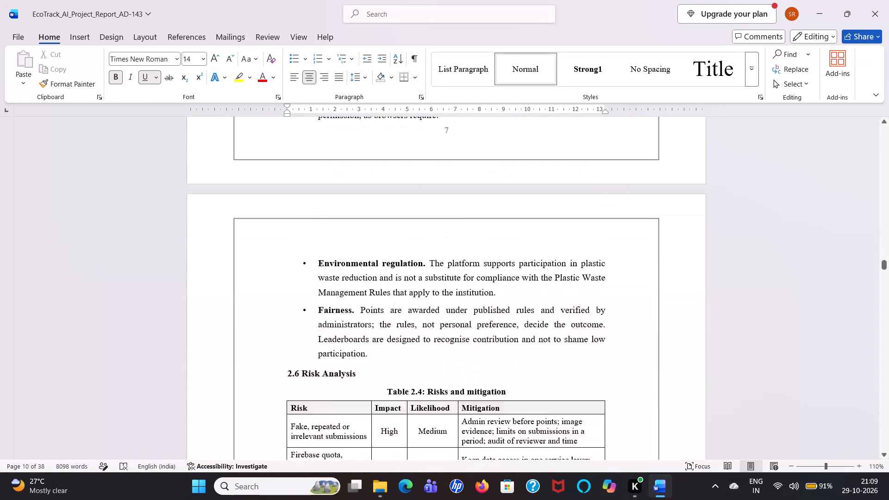
scroll(580, 293, "down", 6)
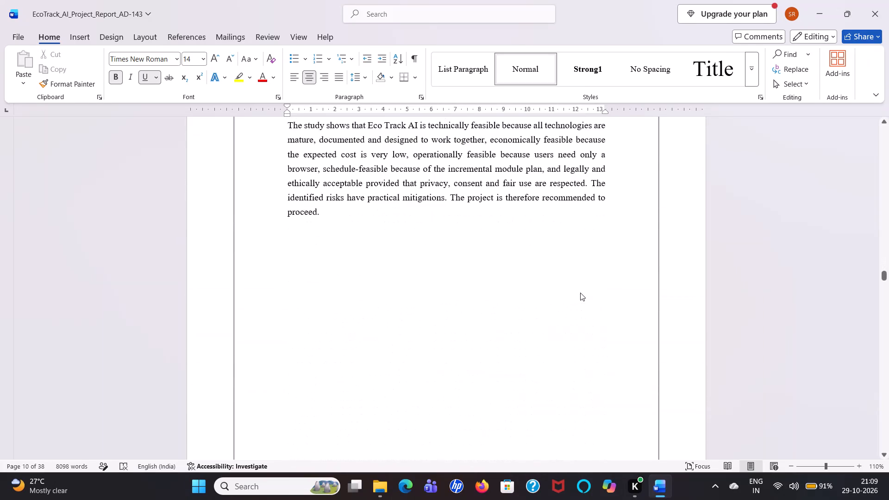
scroll(580, 293, "down", 1)
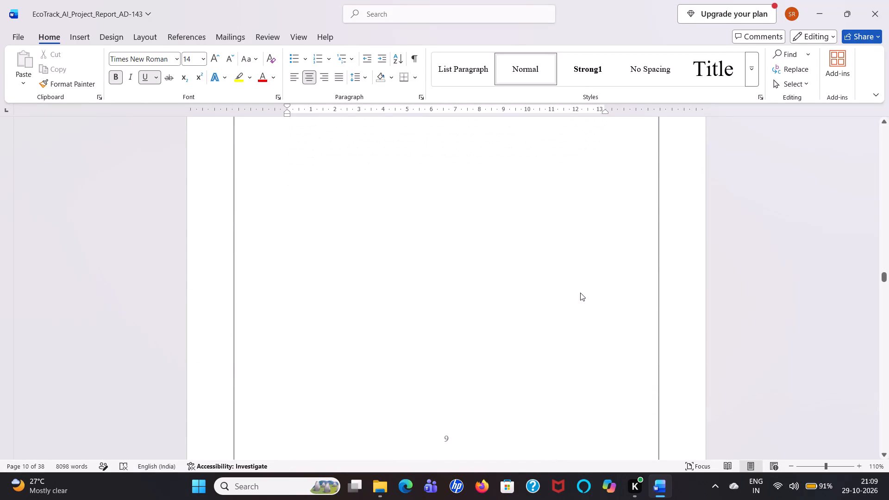
Review Chapter 3 Literature Survey, including its comparison and key findings tables, through to the Research Gap section.
scroll(580, 293, "down", 4)
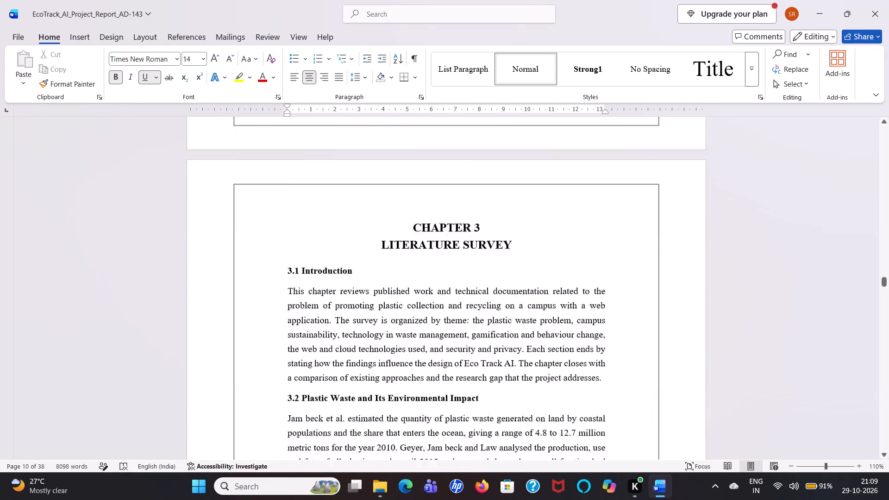
scroll(580, 293, "down", 9)
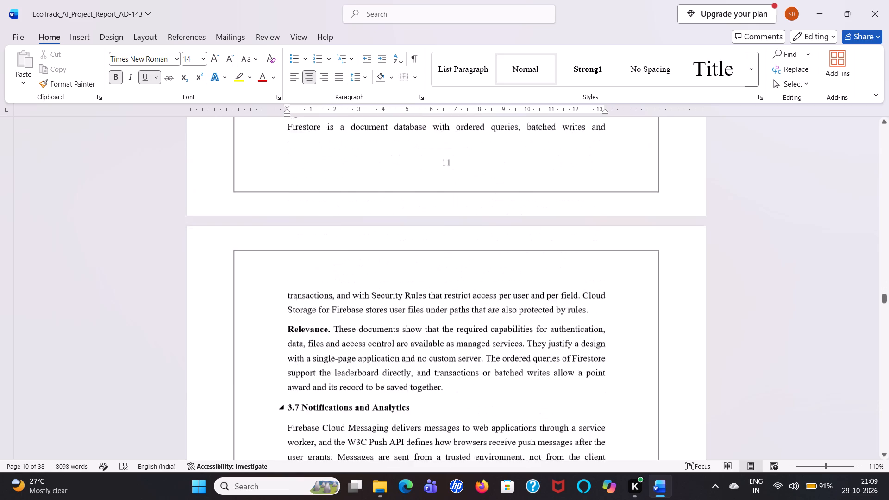
scroll(580, 293, "down", 7)
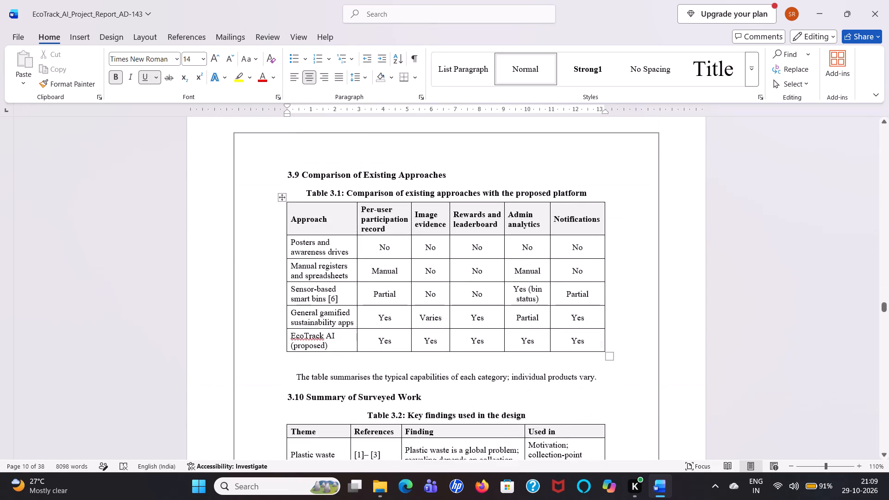
scroll(580, 293, "down", 8)
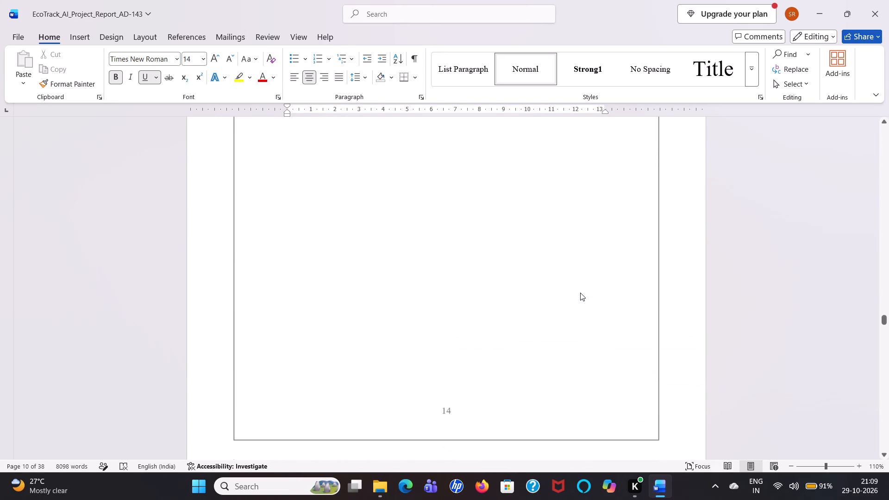
Review the opening sections of Chapter 4, from the development methodology and system architecture figures to the module plan table and diagram.
scroll(580, 293, "down", 2)
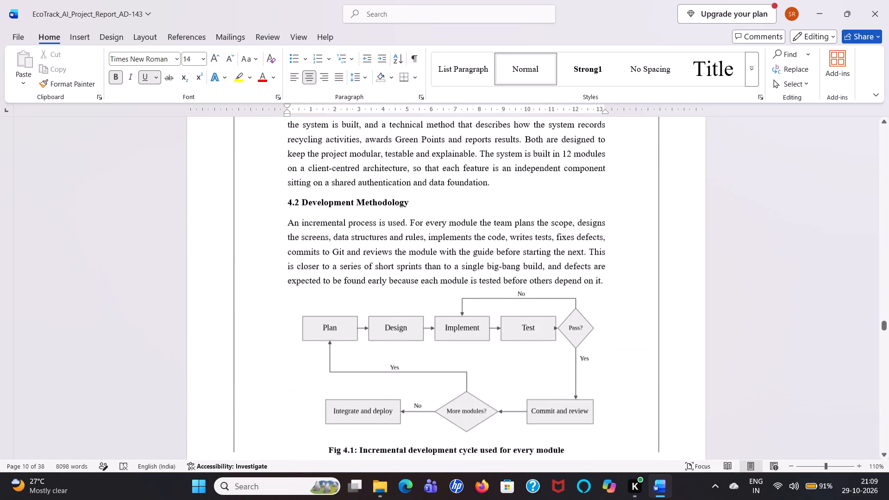
scroll(580, 293, "down", 4)
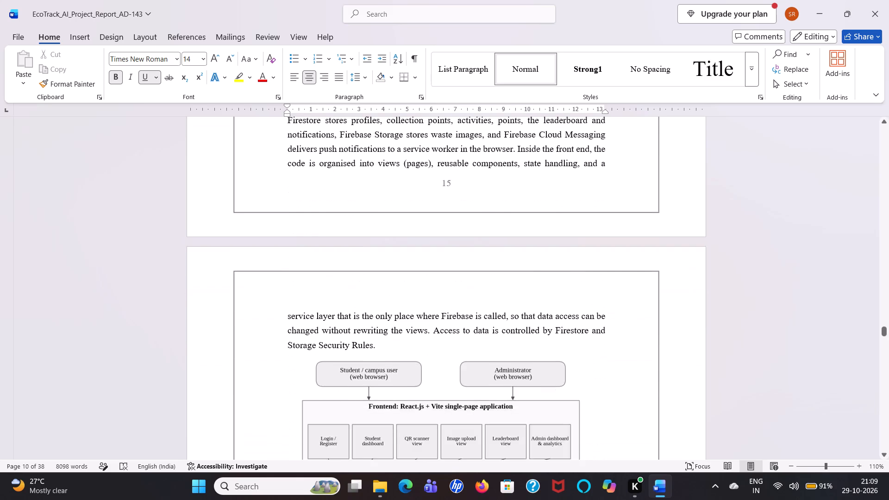
scroll(580, 293, "down", 5)
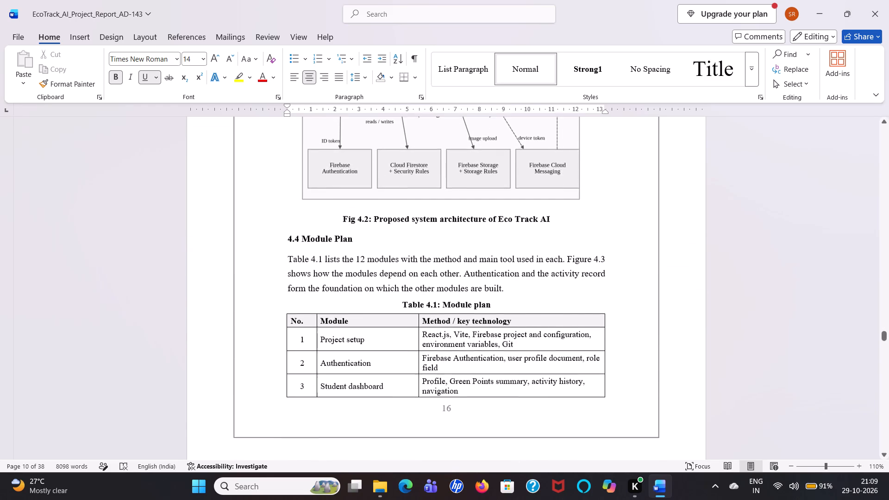
scroll(580, 293, "down", 1)
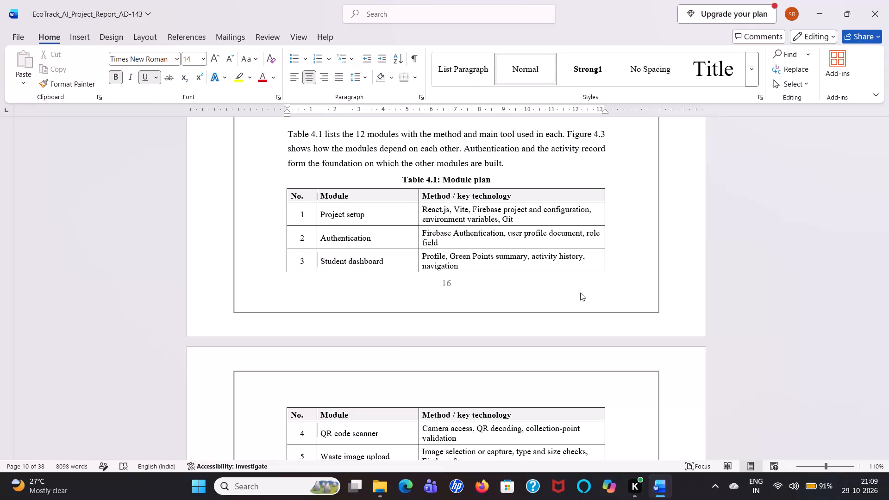
scroll(580, 293, "down", 4)
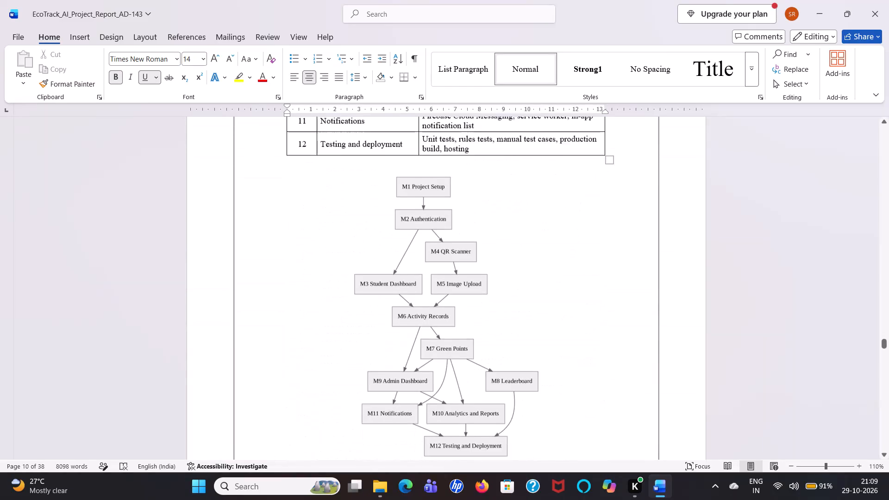
Review the rest of Chapter 4, including the Green Points equation, leaderboard section and Algorithm 4.1, through to the end of the references.
scroll(580, 293, "down", 7)
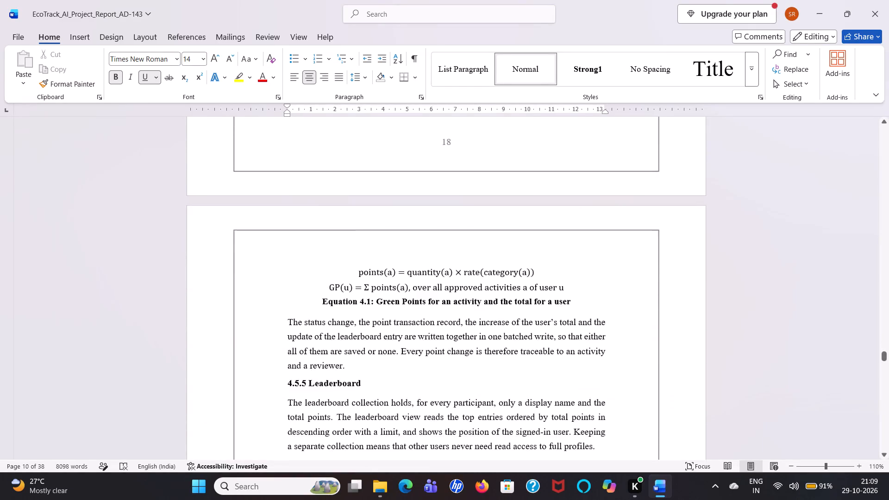
scroll(580, 293, "down", 11)
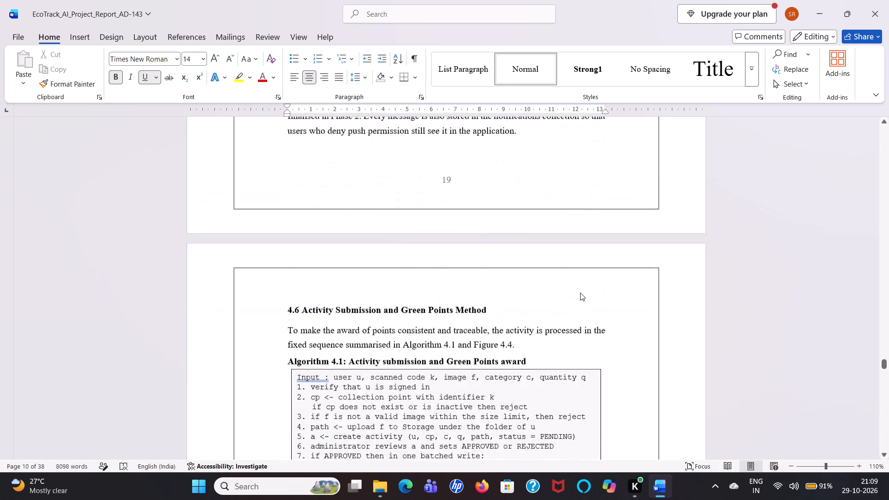
scroll(580, 293, "down", 11)
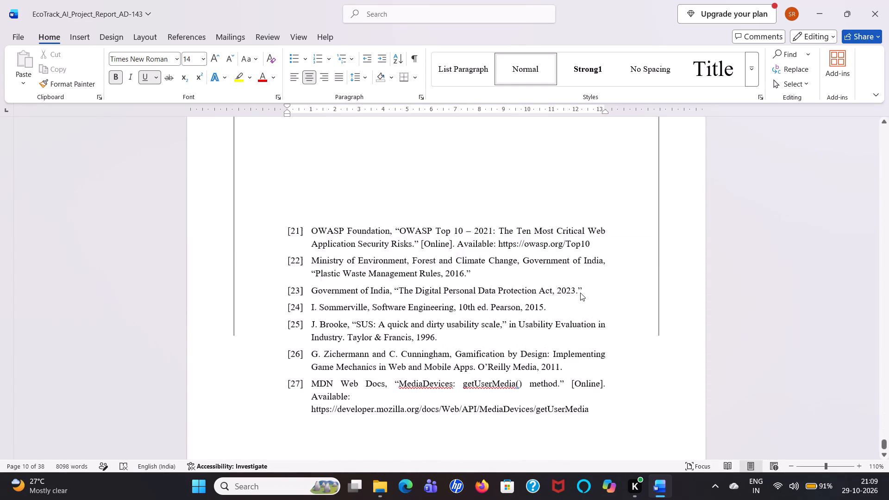
Recheck the report backwards from the Research Gap section through Chapters 2 and 1, ending at the Chapter 1 Introduction title.
scroll(580, 293, "up", 20)
scroll(580, 293, "up", 4)
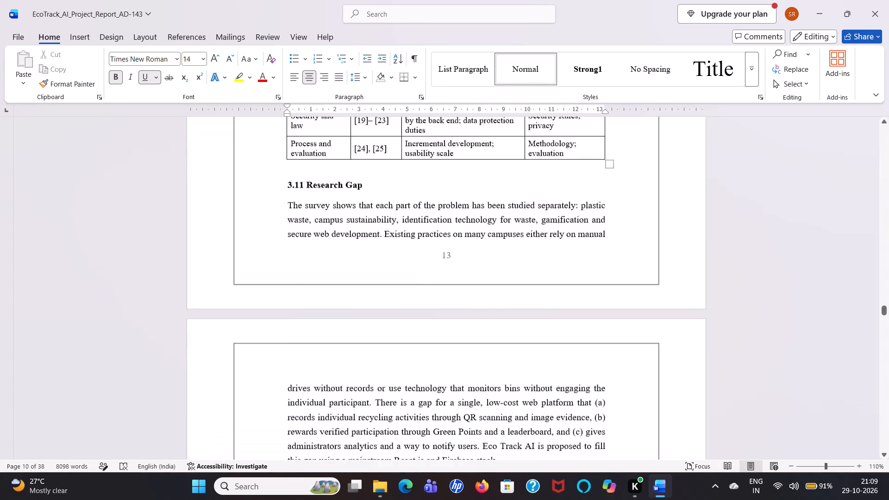
scroll(580, 293, "up", 20)
scroll(580, 293, "up", 7)
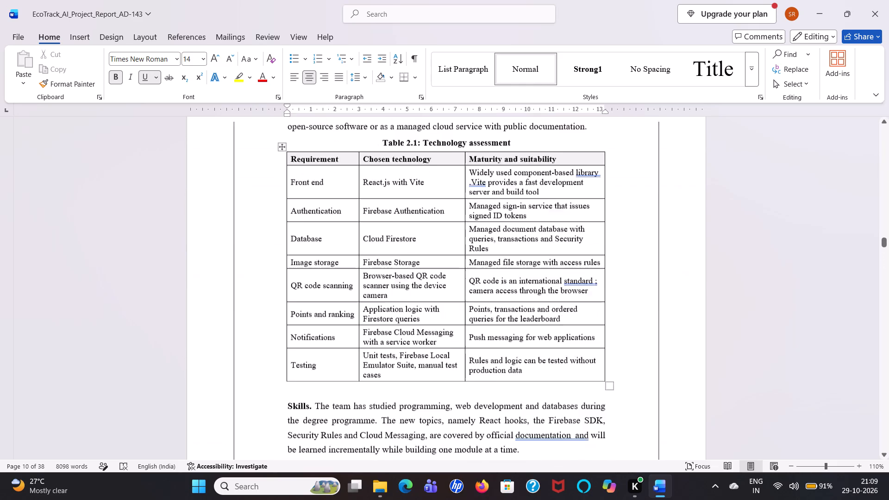
scroll(580, 293, "up", 13)
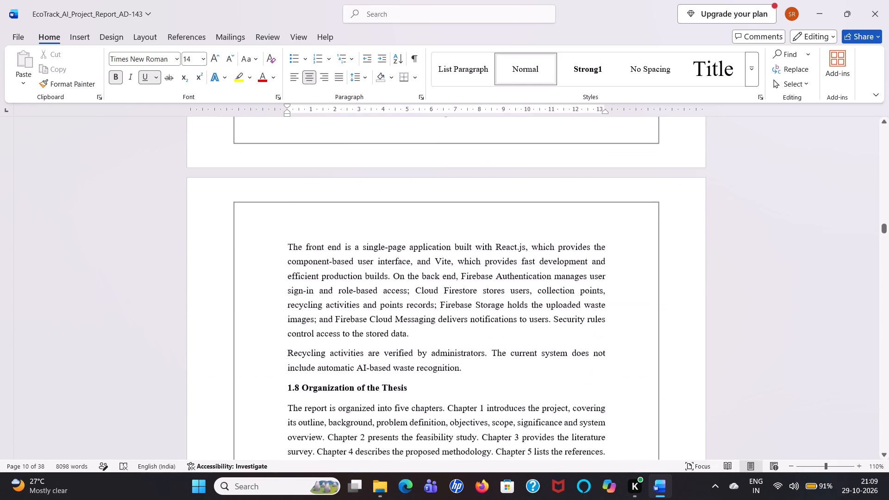
scroll(580, 293, "up", 8)
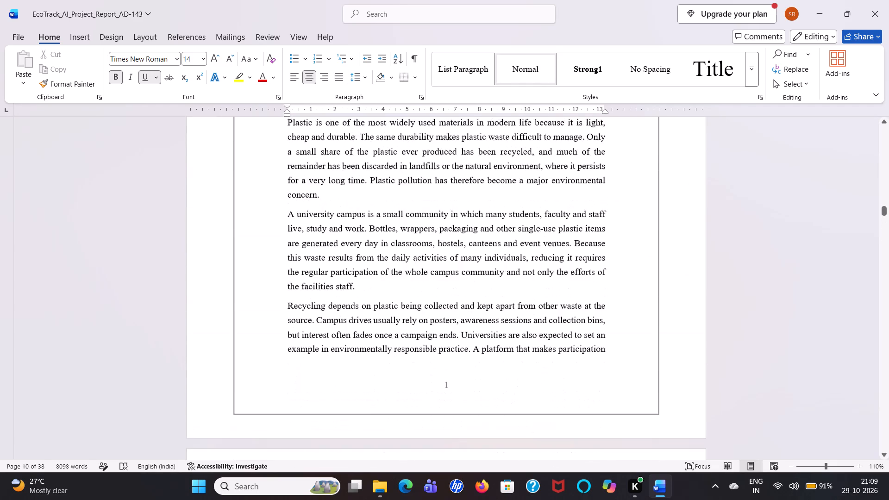
scroll(580, 293, "up", 6)
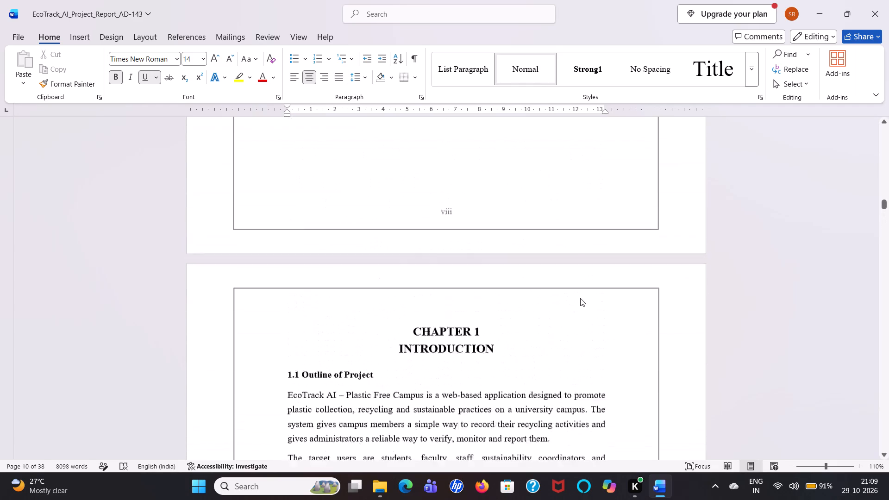
scroll(580, 298, "up", 2)
scroll(580, 298, "down", 2)
left_click_drag(510, 344, 398, 337)
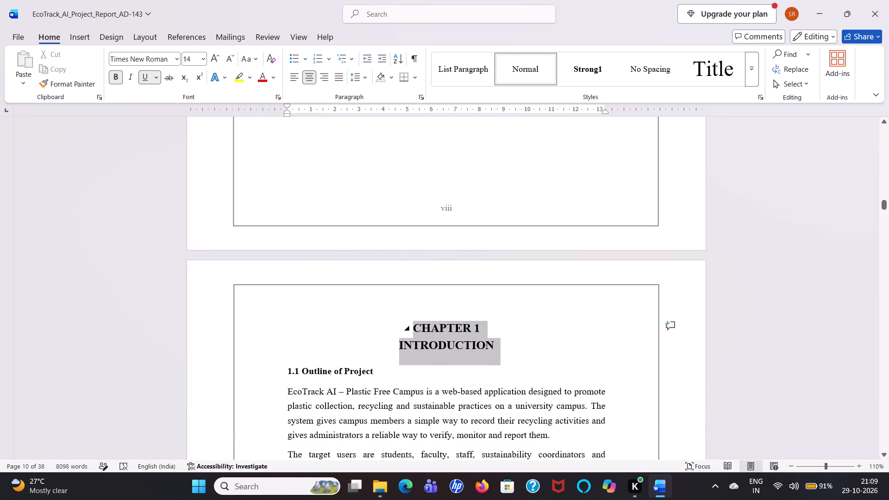
left_click_drag(398, 337, 392, 337)
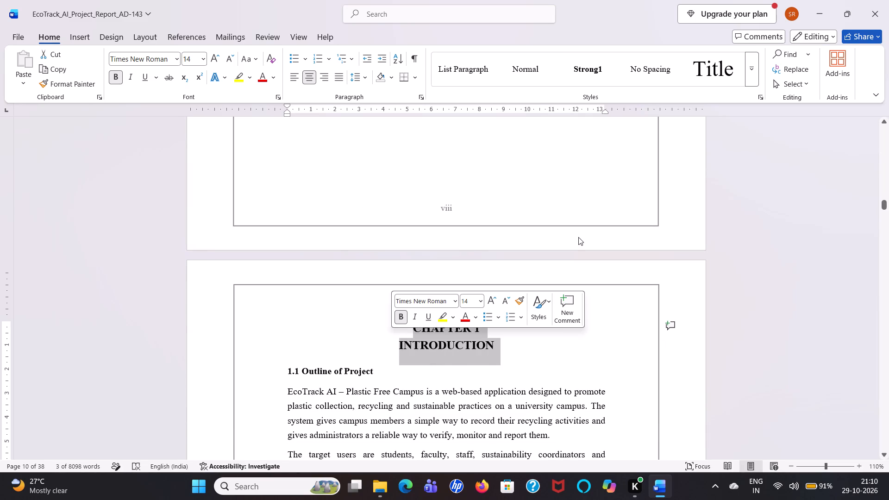
left_click(578, 237)
Recheck the front matter from the table of contents back through the Abstract, Acknowledgement and Declaration to the Certificate page.
scroll(578, 237, "up", 12)
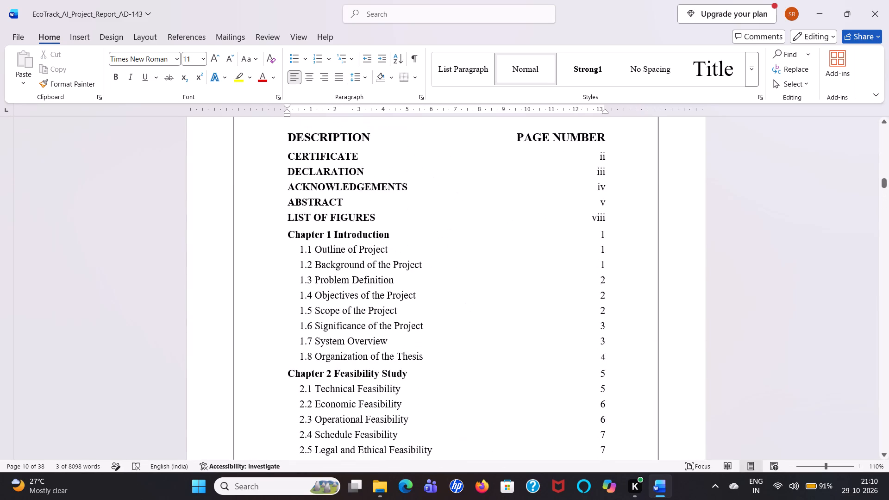
scroll(578, 237, "up", 6)
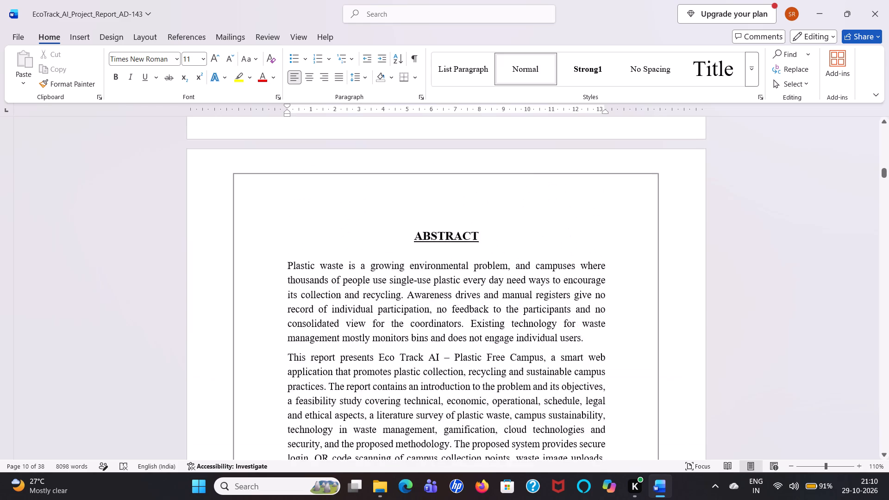
scroll(578, 237, "up", 4)
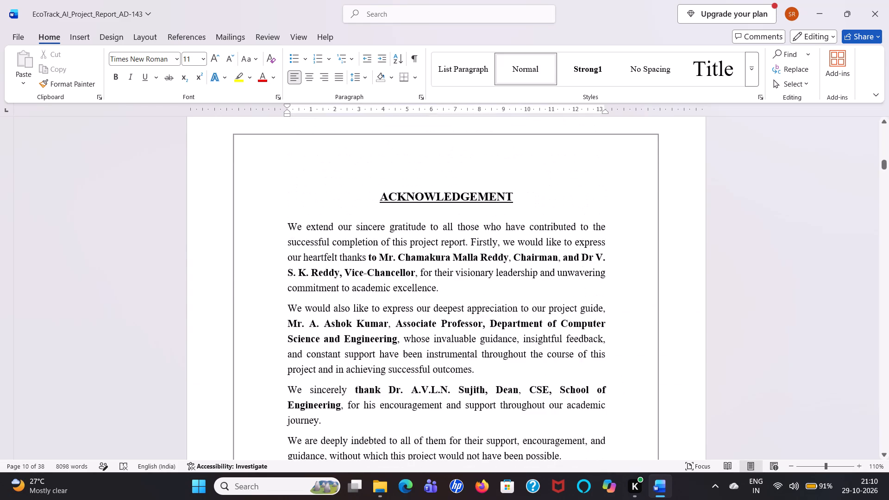
scroll(578, 237, "up", 5)
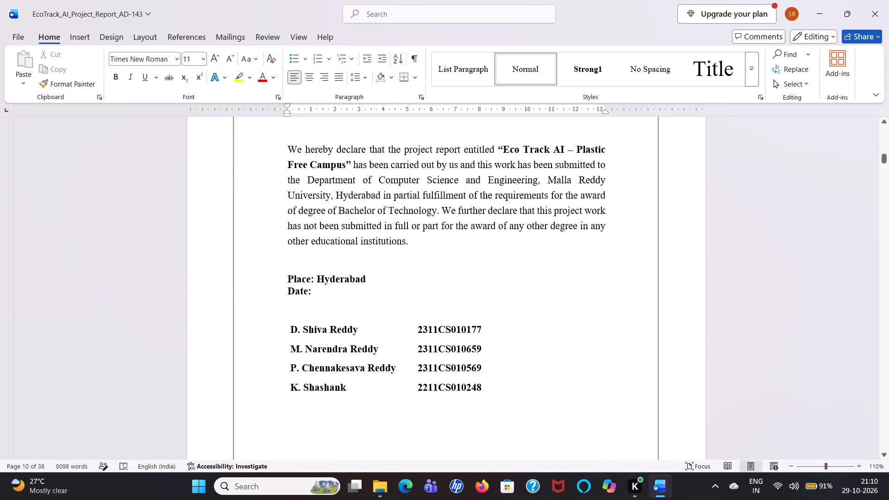
scroll(578, 237, "up", 3)
scroll(578, 237, "down", 1)
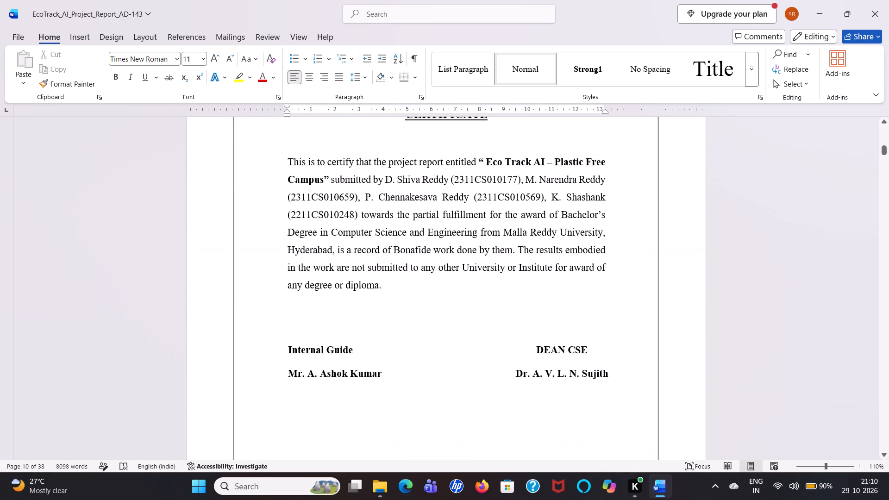
scroll(578, 237, "down", 1)
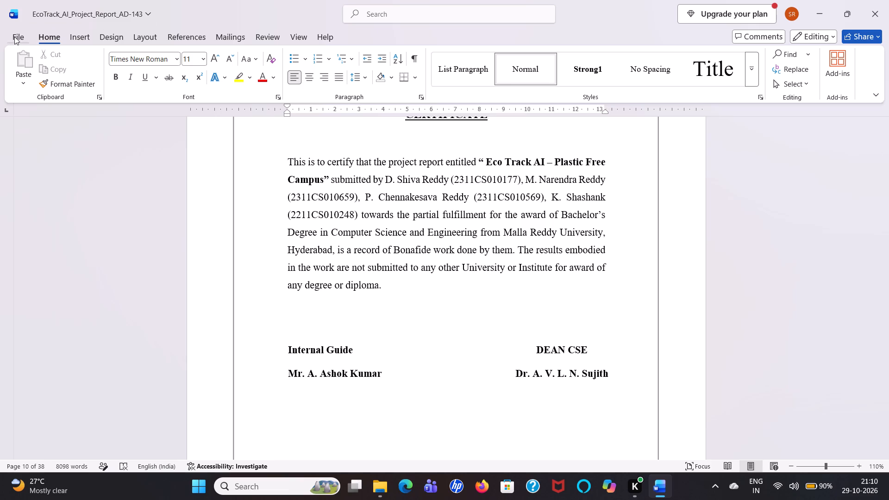
Examine the print preview of the Certificate, Declaration, cover and title pages, then return to the document.
left_click(14, 37)
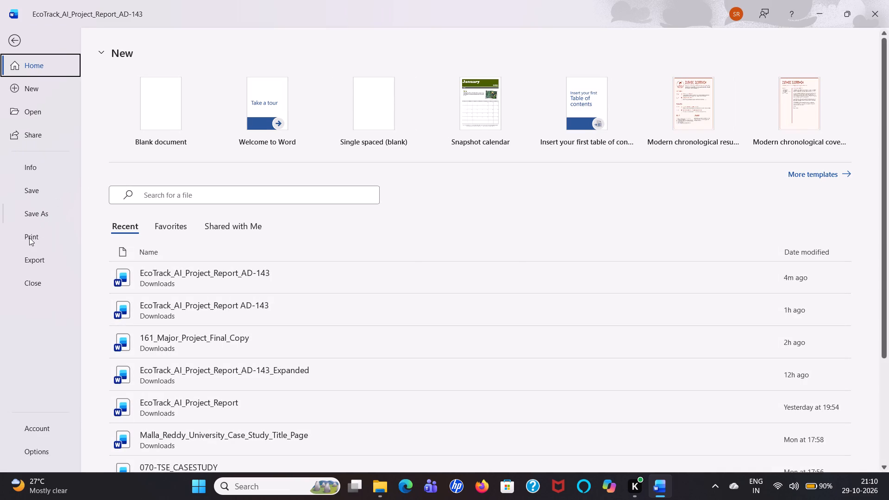
left_click(29, 237)
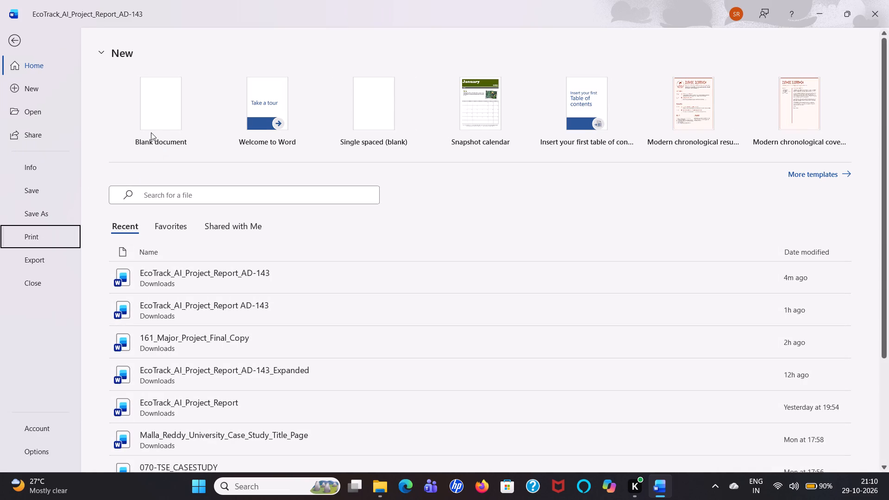
left_click(43, 233)
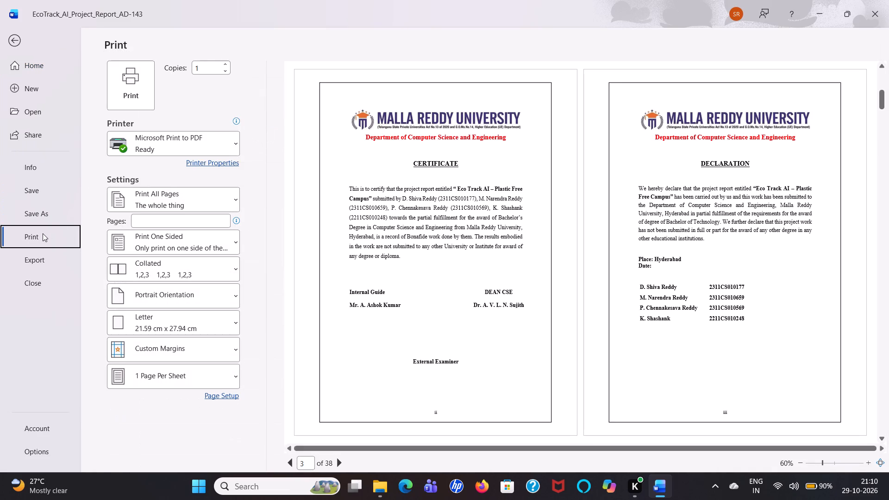
scroll(381, 227, "up", 1)
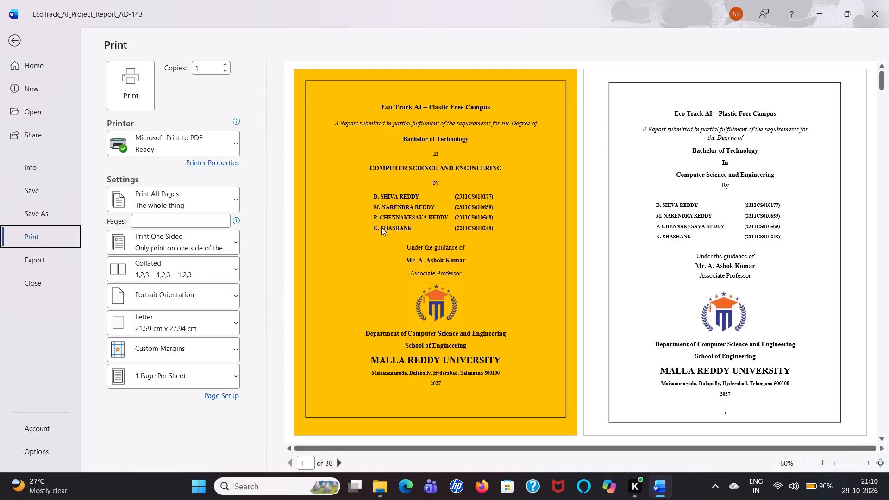
left_click(16, 44)
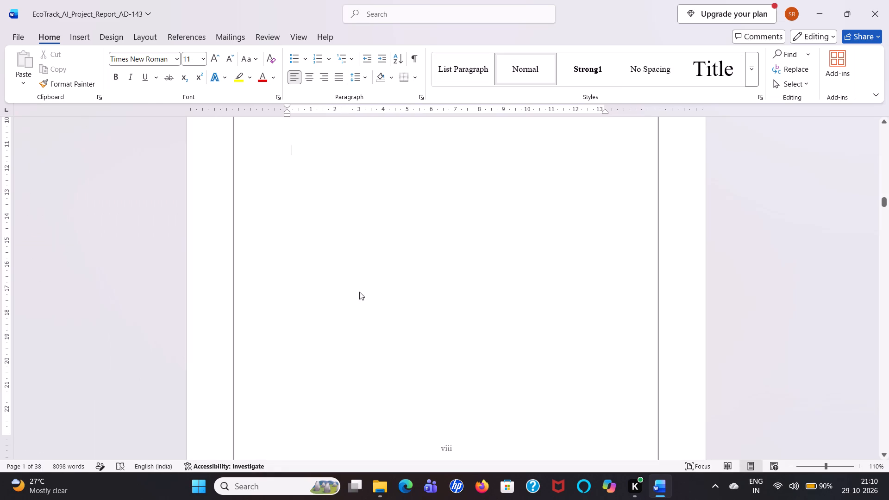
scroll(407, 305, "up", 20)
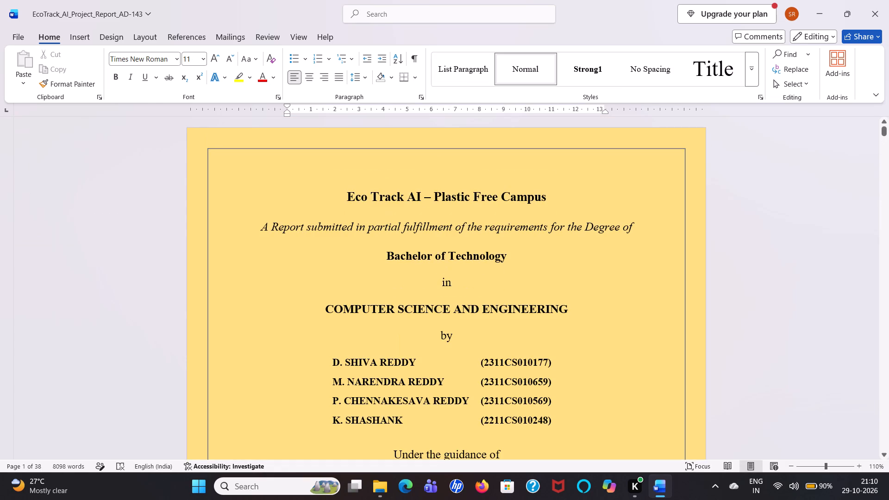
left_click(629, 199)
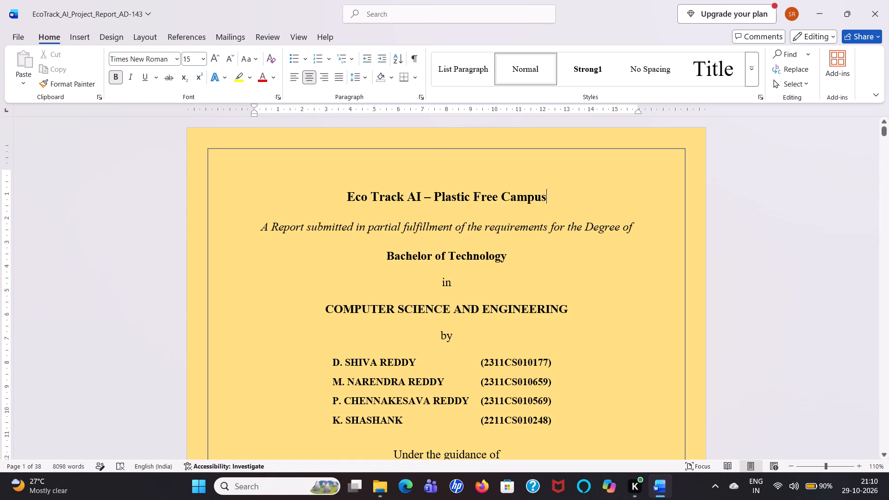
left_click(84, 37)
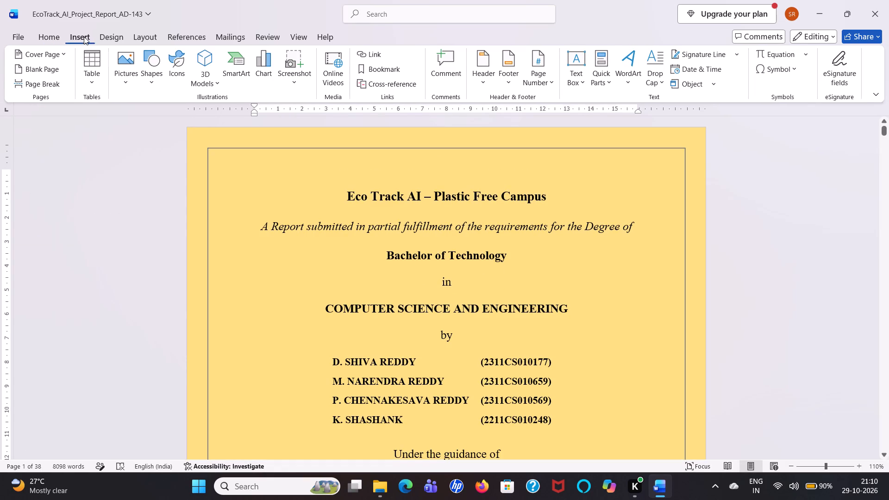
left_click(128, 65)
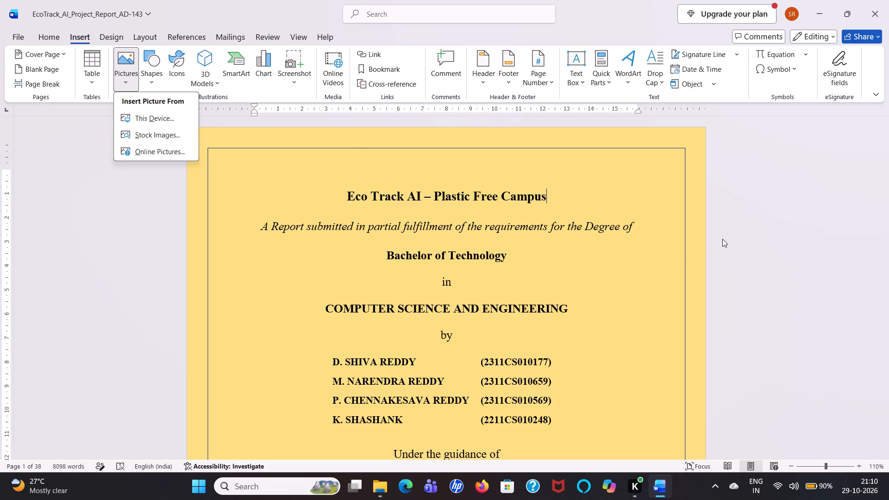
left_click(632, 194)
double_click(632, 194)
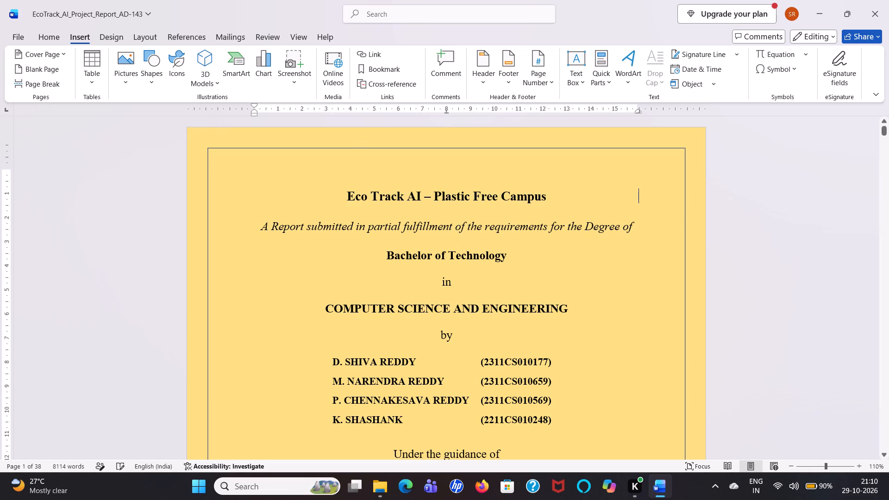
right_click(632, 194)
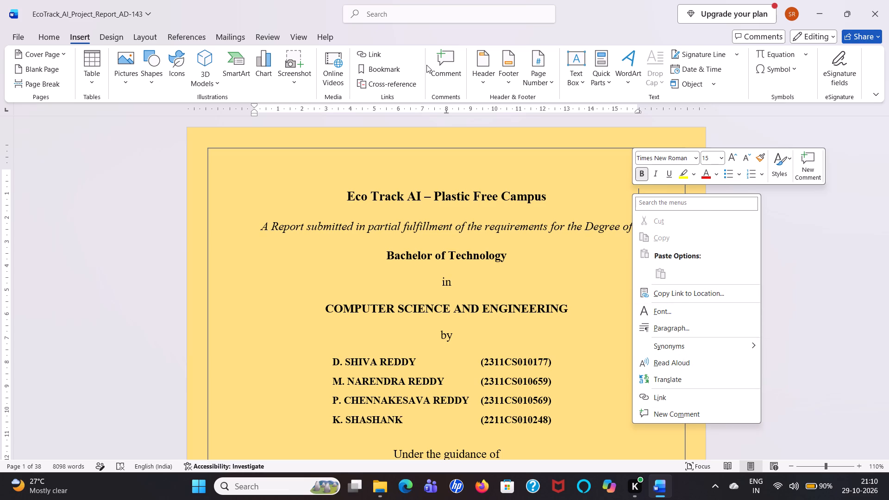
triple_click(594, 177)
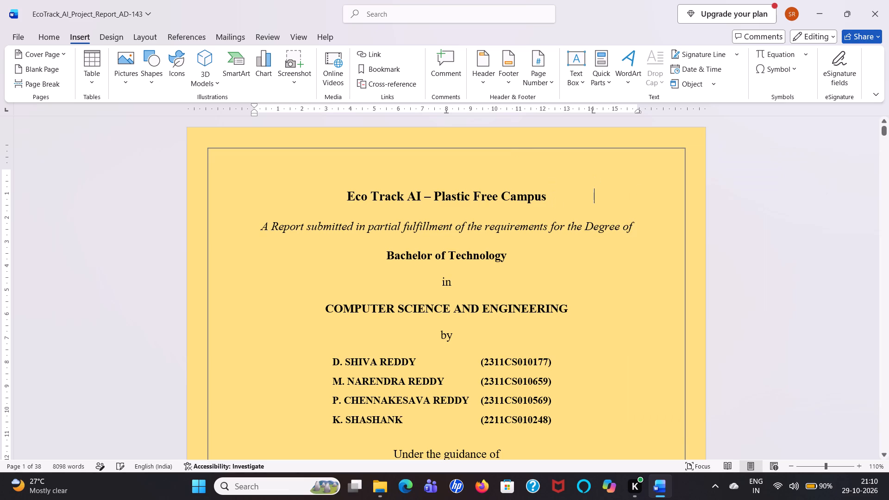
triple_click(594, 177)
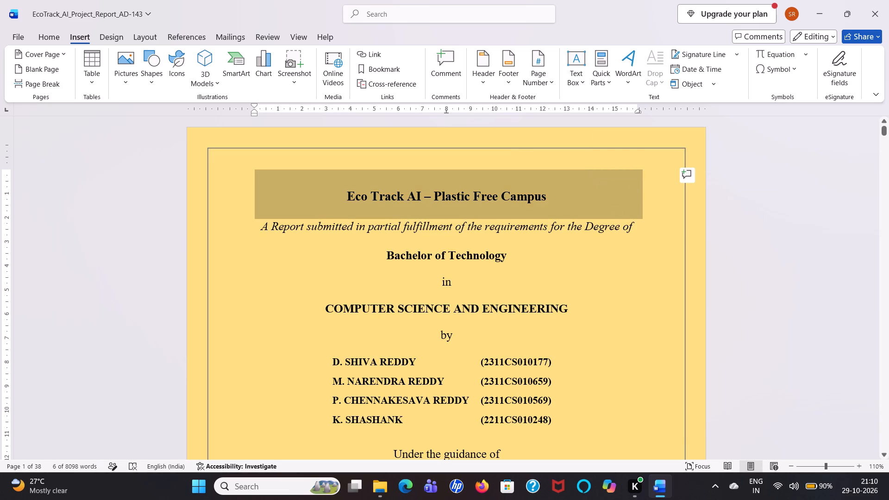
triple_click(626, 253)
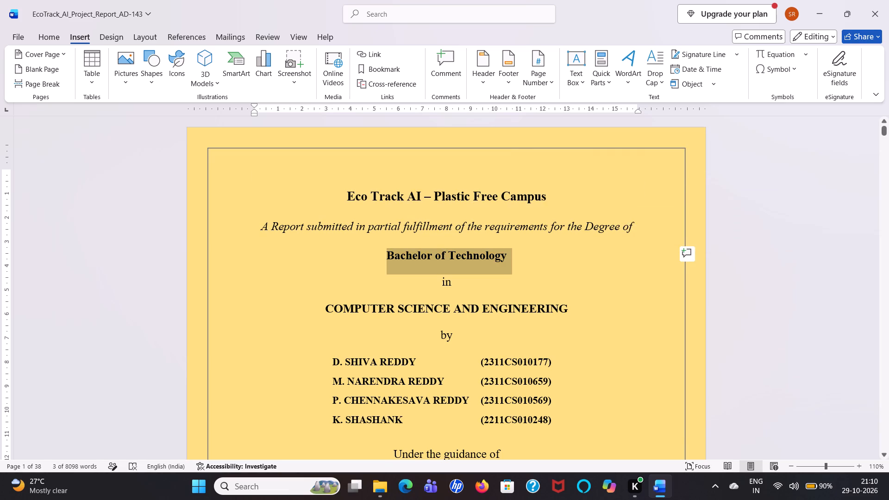
Recolour the cover page's full-page yellow background picture to white from within the header and footer area.
scroll(631, 332, "down", 2)
double_click(666, 376)
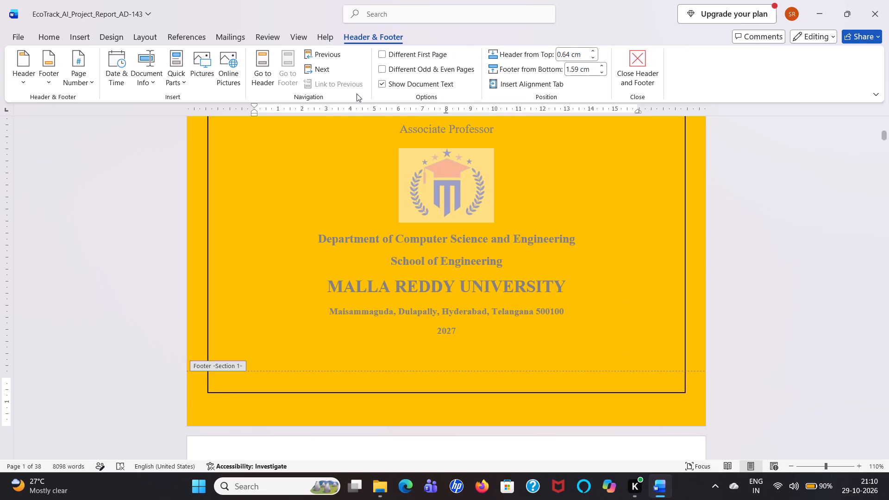
double_click(646, 204)
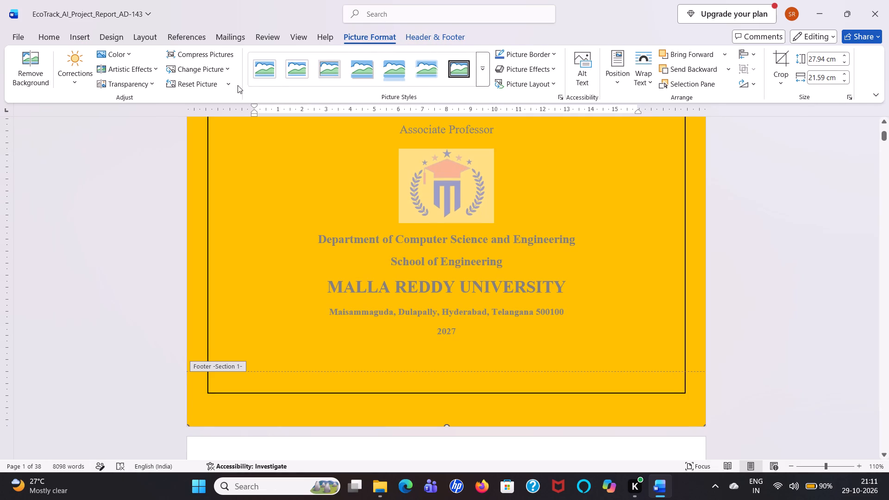
left_click(126, 54)
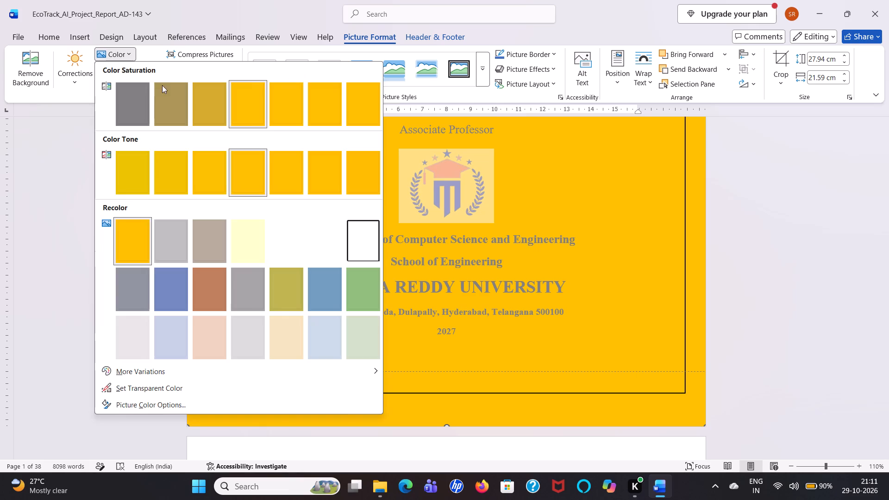
left_click(363, 237)
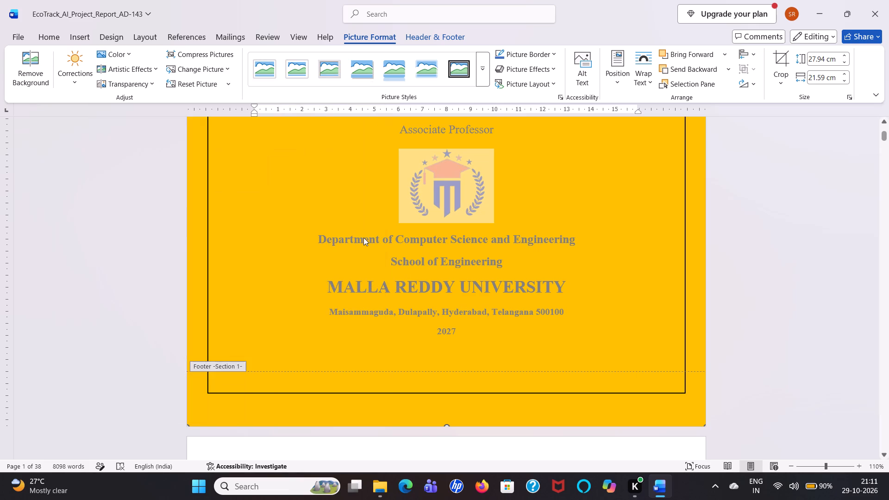
scroll(363, 237, "up", 1)
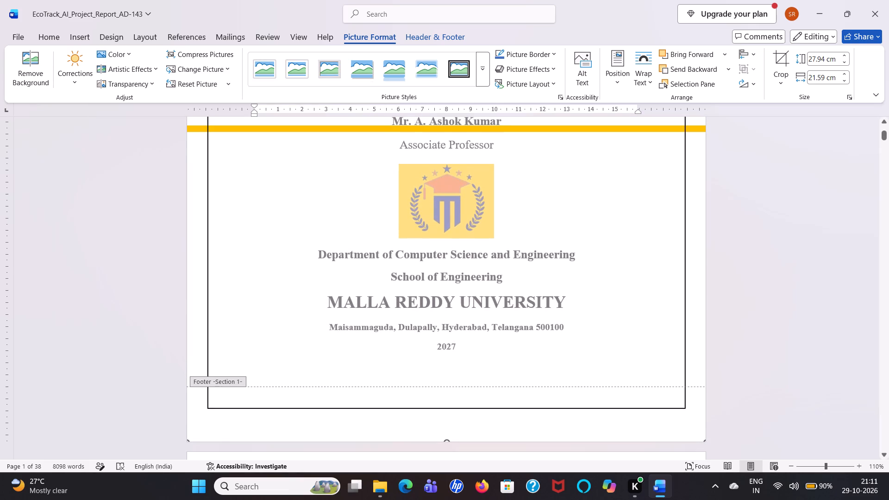
Close the header and footer area and return to the cover page's body text.
left_click(639, 187)
scroll(639, 187, "up", 2)
left_click(768, 263)
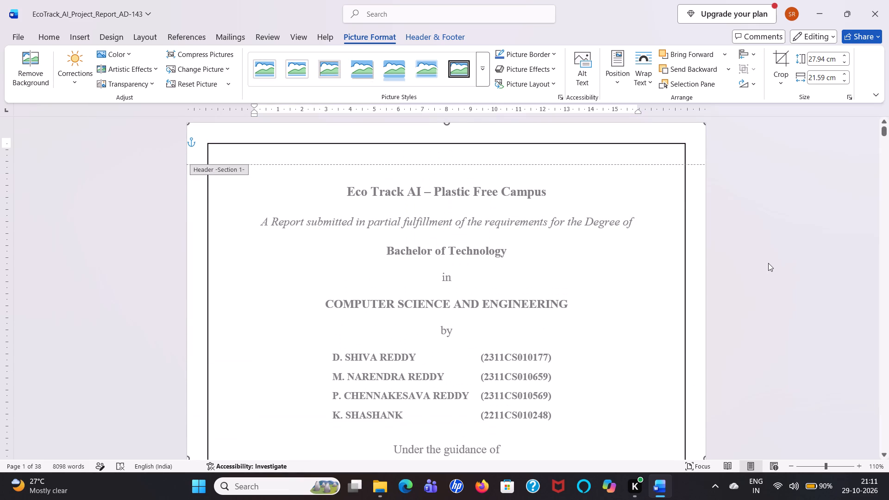
left_click(430, 43)
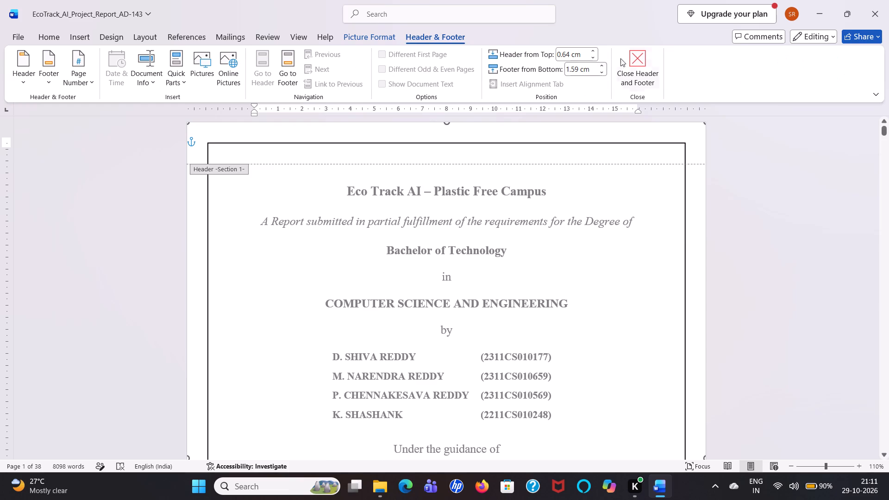
left_click(626, 56)
Delete the yellow-background university logo from the cover page.
scroll(617, 216, "down", 1)
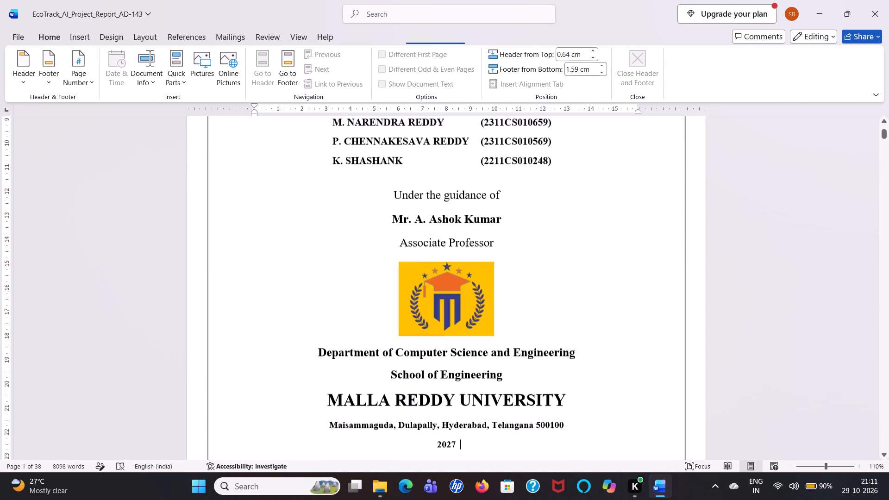
scroll(617, 216, "down", 1)
double_click(486, 258)
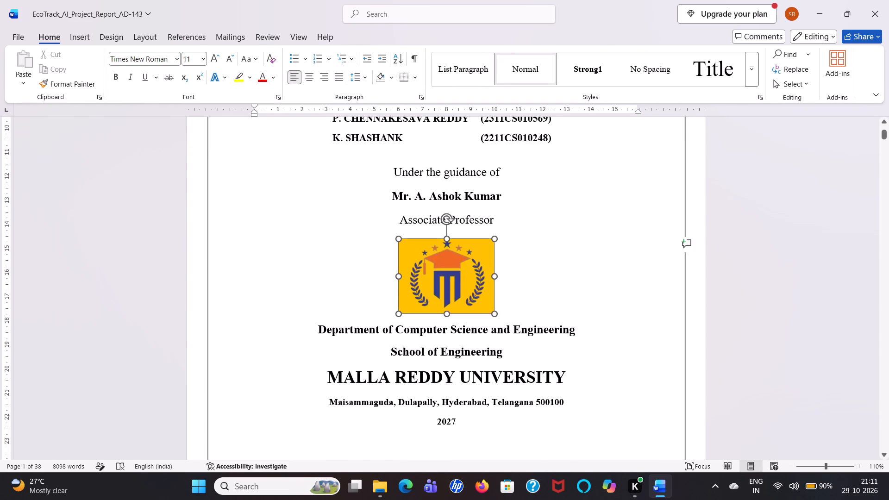
scroll(486, 258, "down", 1)
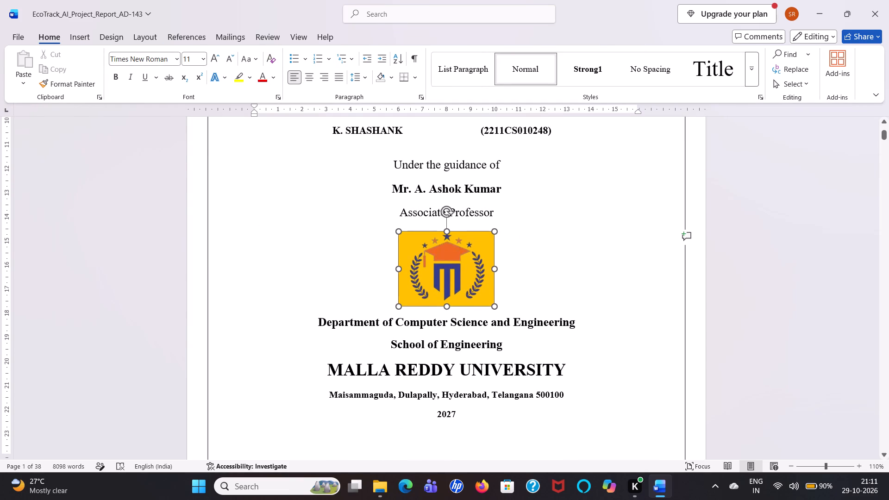
key("Delete")
Copy the white-background university logo from the title page and place it centred between the Associate Professor and Department lines on the cover page.
scroll(527, 347, "down", 2)
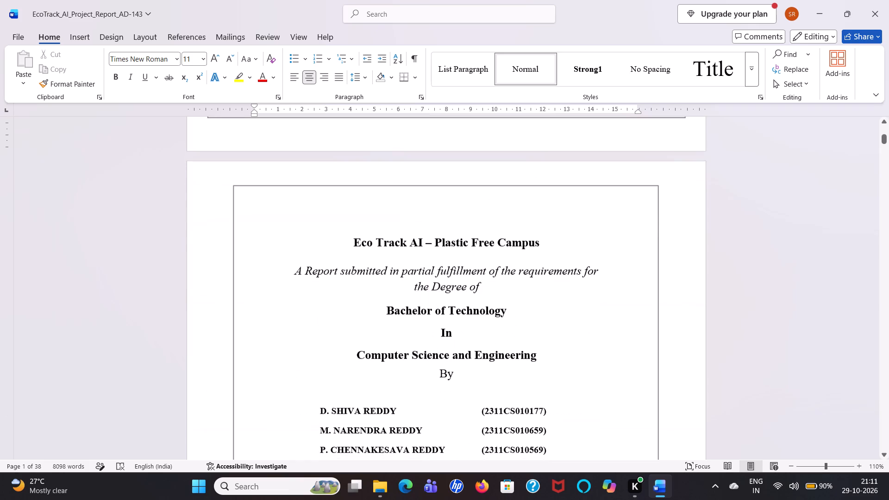
scroll(527, 347, "down", 2)
left_click(462, 330)
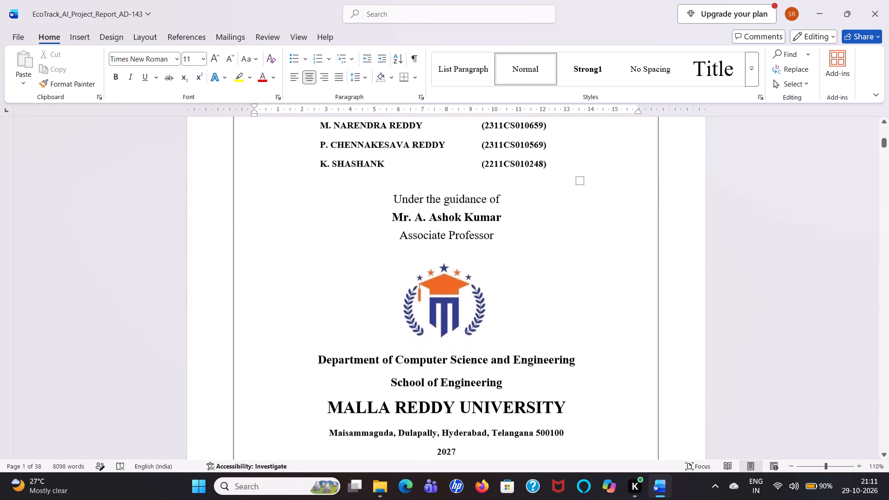
key("ctrl+c")
scroll(462, 330, "up", 4)
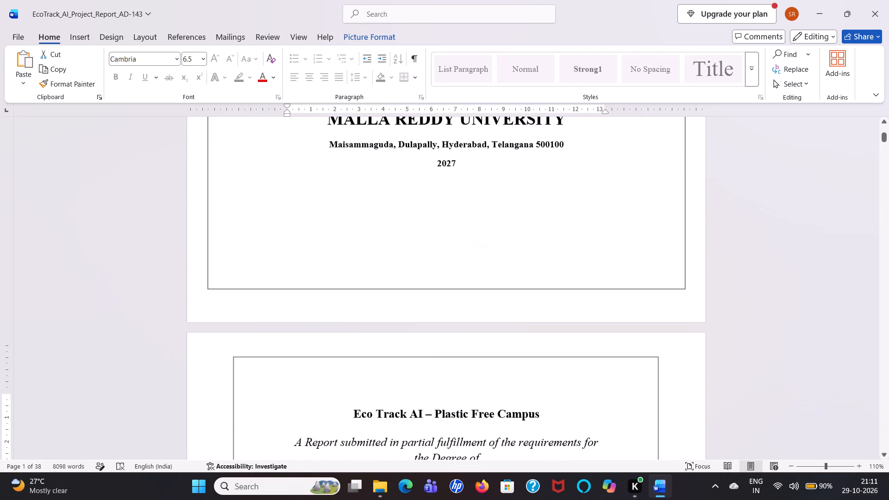
scroll(462, 330, "up", 2)
scroll(457, 354, "down", 1)
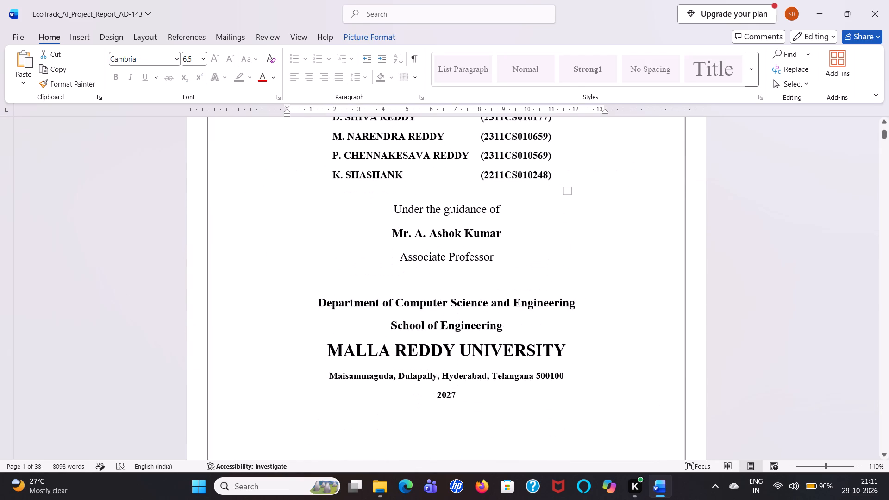
left_click(444, 288)
key("ctrl+v")
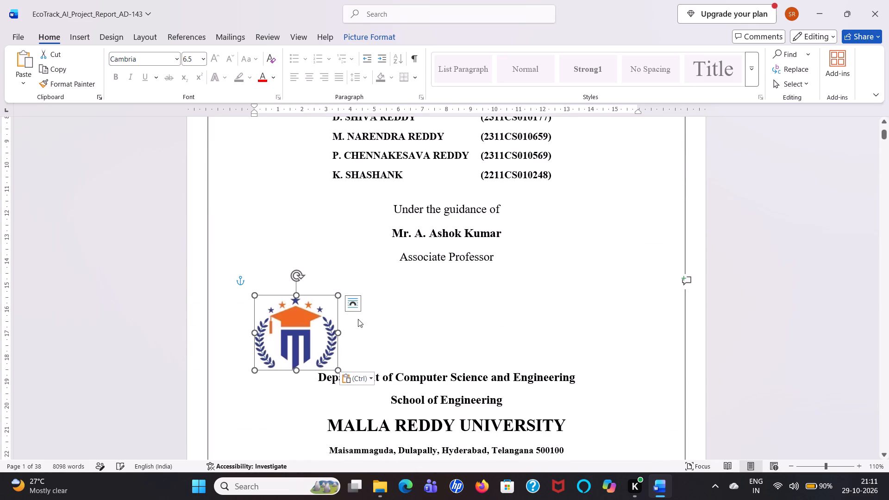
left_click_drag(303, 334, 448, 310)
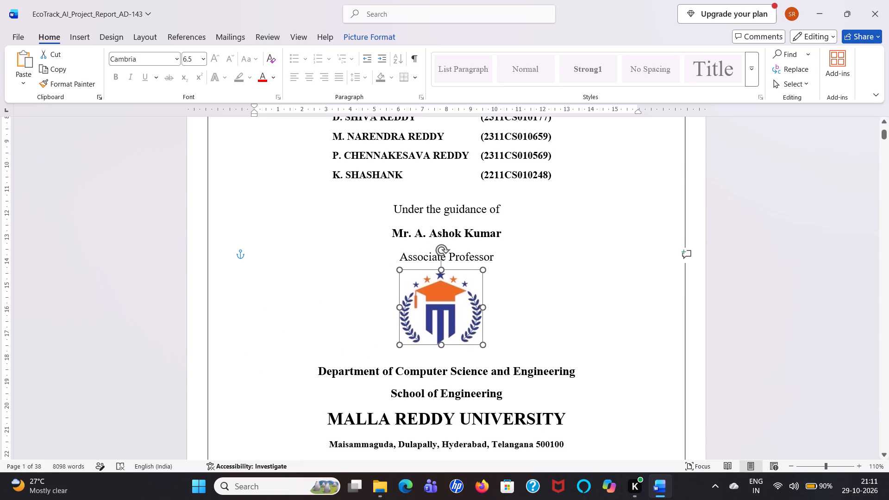
left_click_drag(448, 310, 448, 319)
left_click(585, 299)
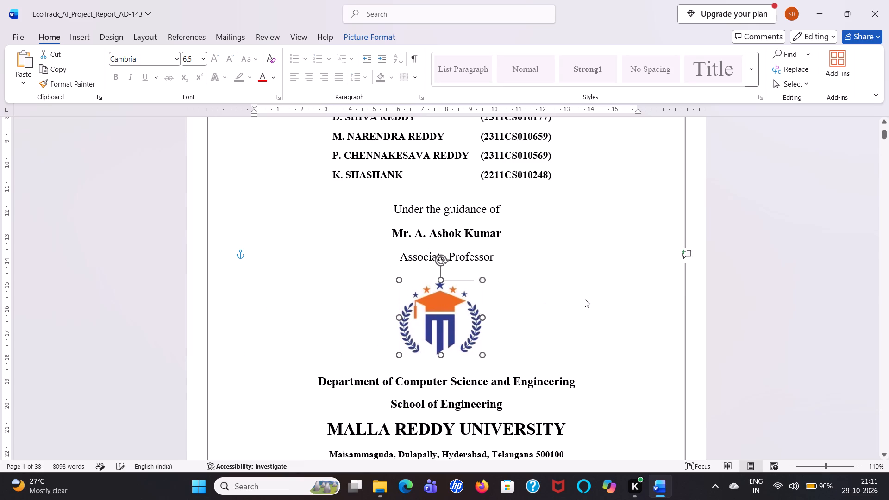
Recheck the cover page against the title page, then examine the front matter through the Abstract in print preview.
scroll(585, 299, "down", 5)
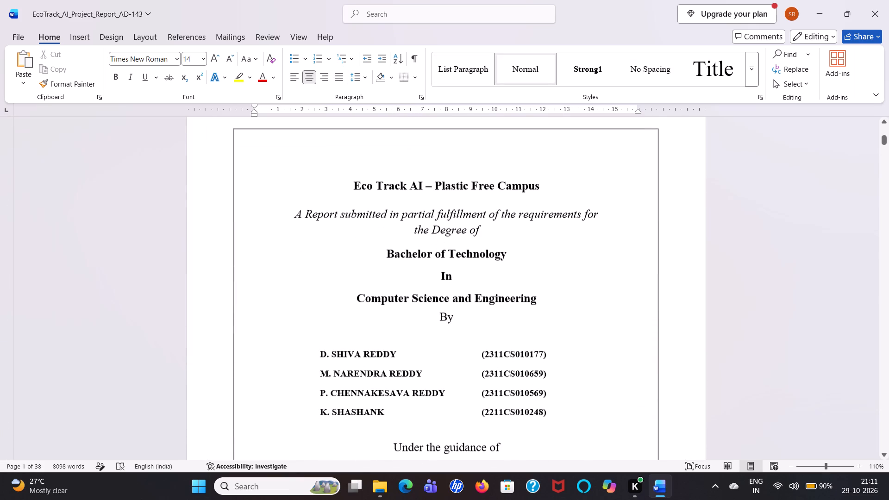
scroll(585, 299, "down", 2)
scroll(585, 299, "up", 2)
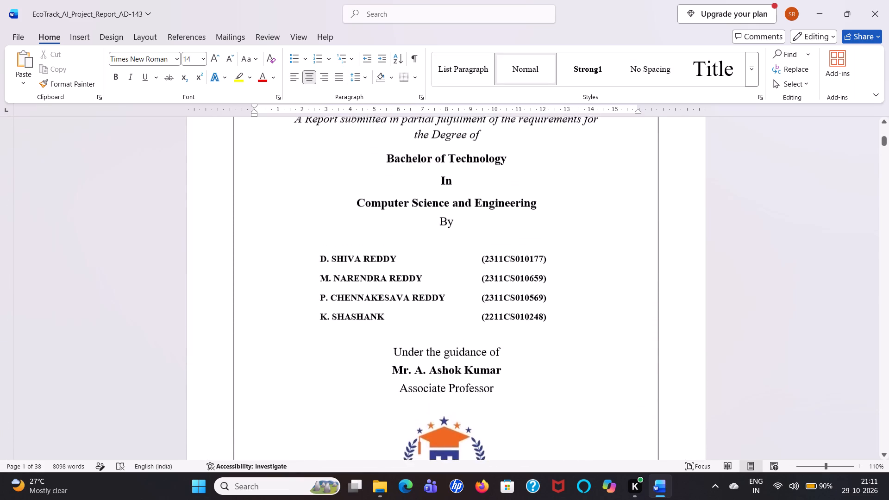
scroll(585, 299, "up", 10)
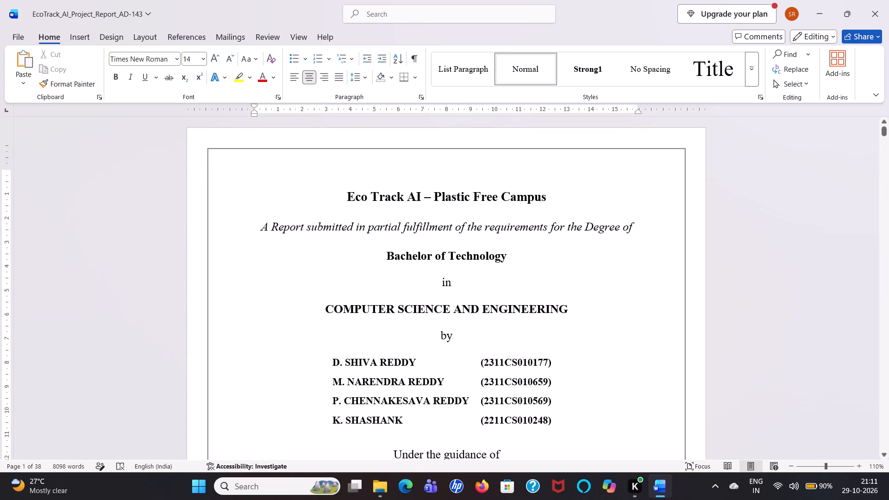
left_click(19, 35)
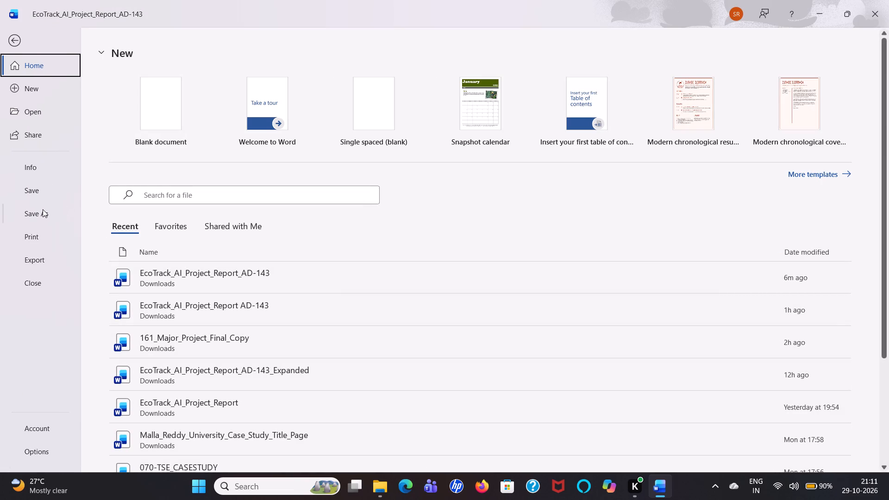
left_click(35, 241)
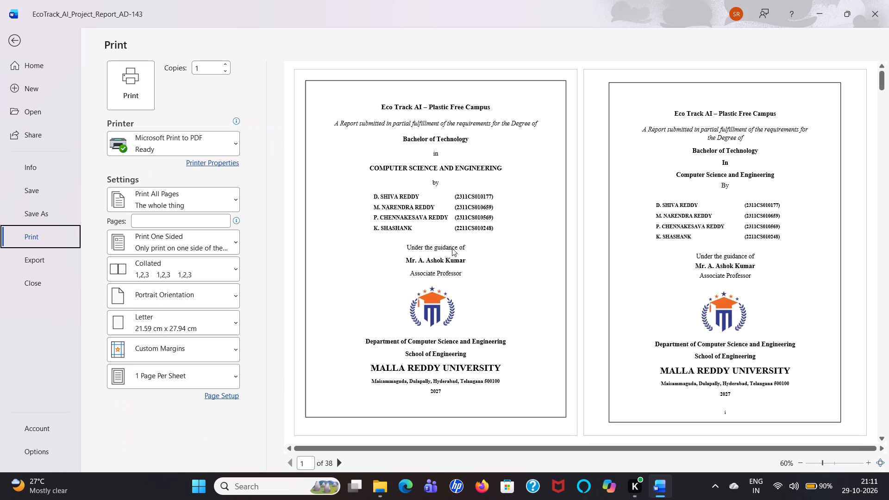
scroll(567, 366, "down", 1)
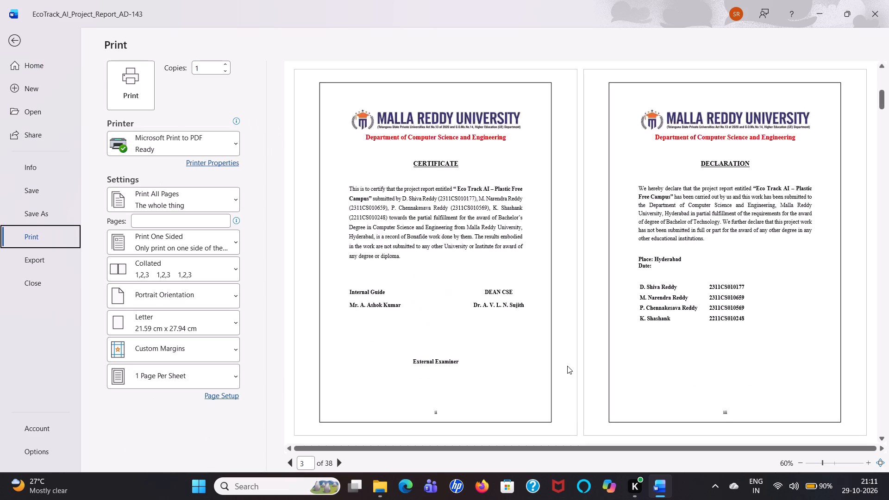
scroll(567, 366, "down", 1)
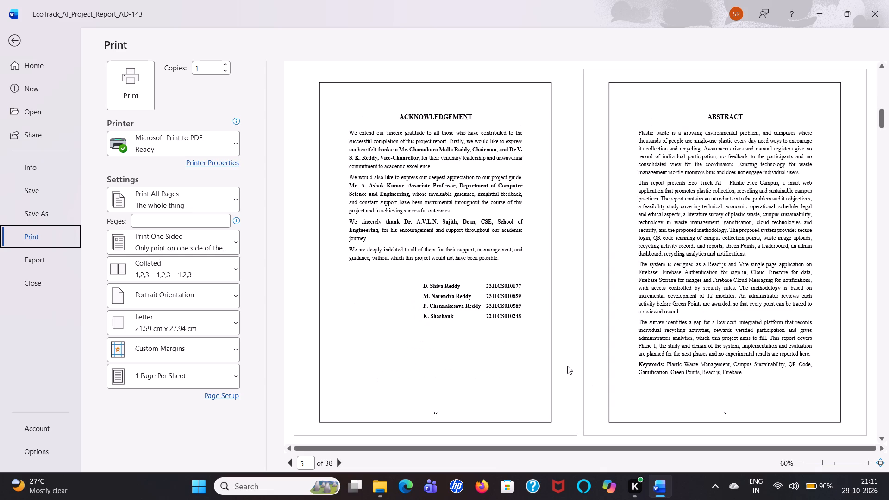
scroll(567, 366, "up", 2)
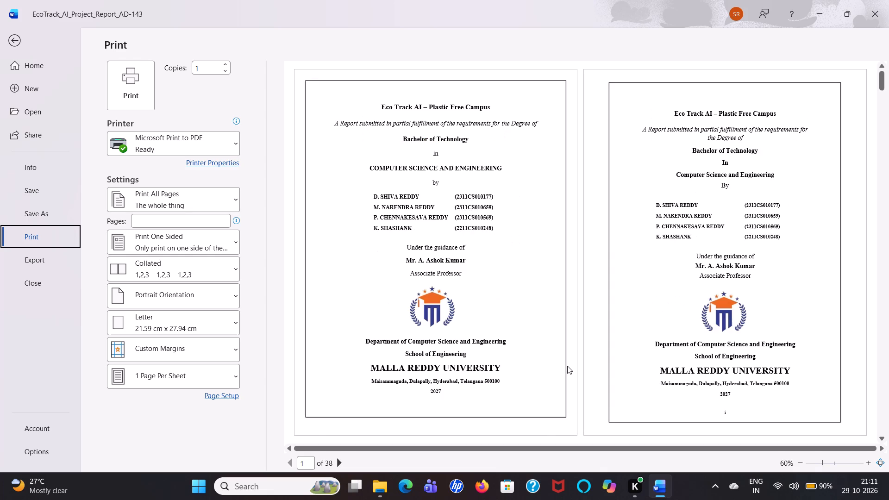
Examine the print preview from the Certificate page through all chapters to the last References page.
scroll(567, 366, "down", 1)
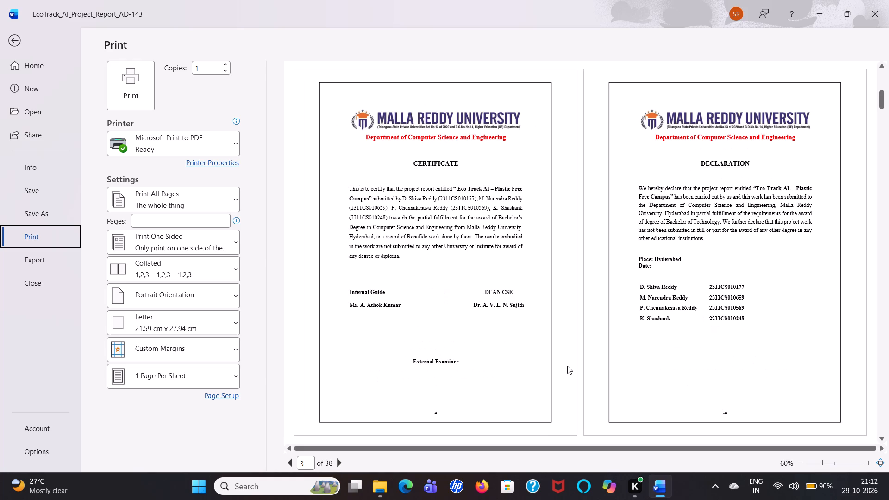
scroll(567, 366, "down", 2)
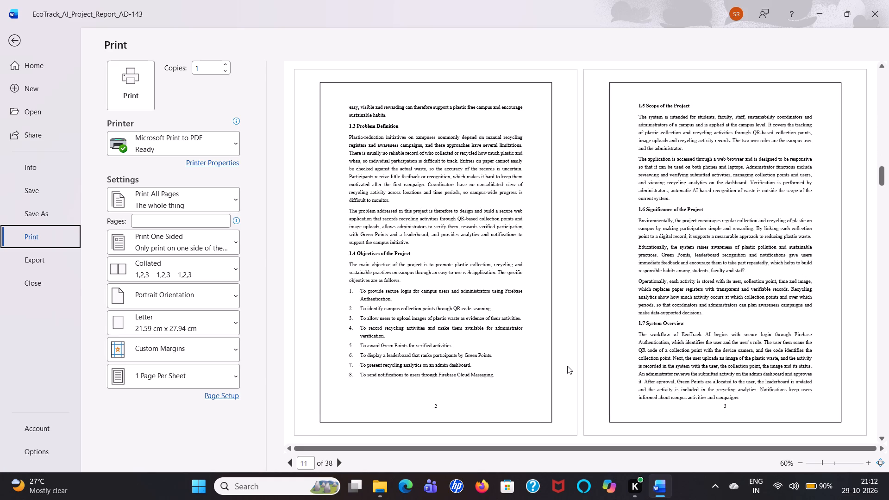
scroll(567, 366, "down", 3)
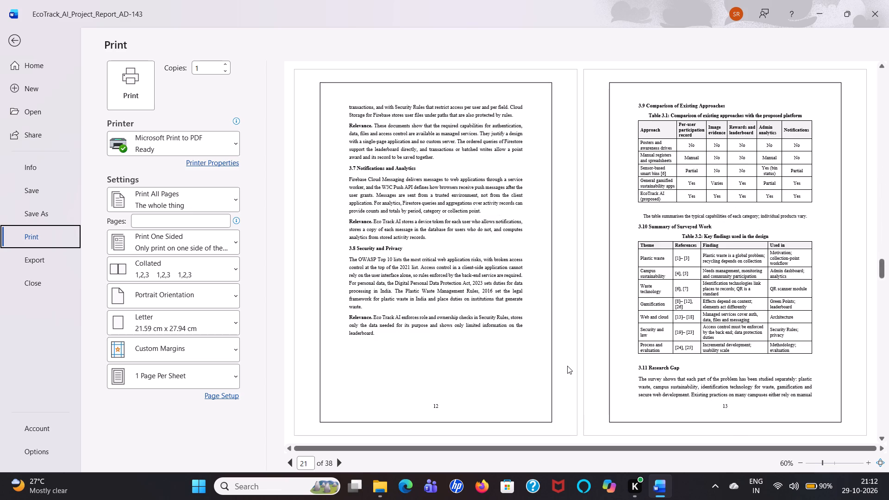
scroll(567, 366, "down", 2)
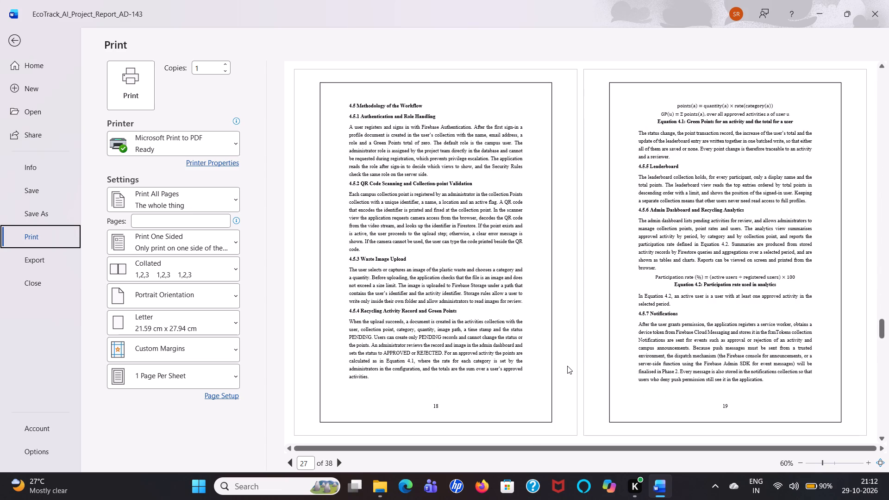
scroll(567, 366, "down", 3)
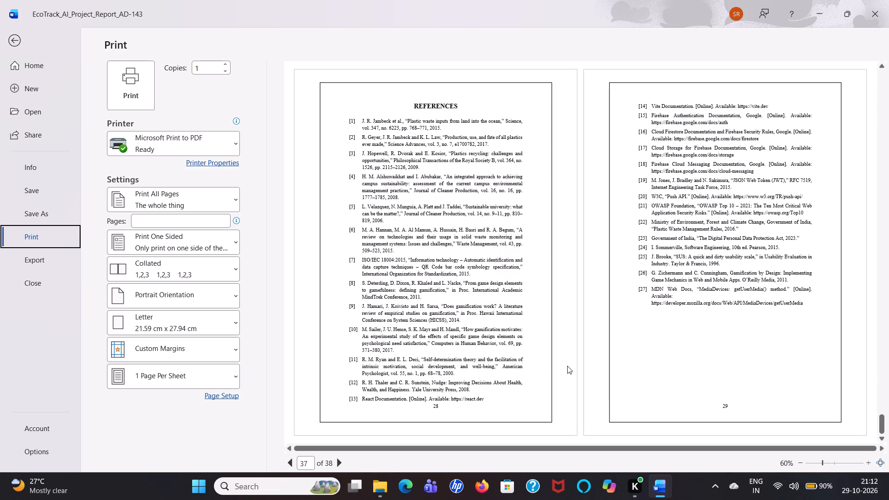
scroll(567, 366, "down", 1)
Inspect the available margin, page orientation and pages-per-sheet options in the print settings.
left_click(234, 350)
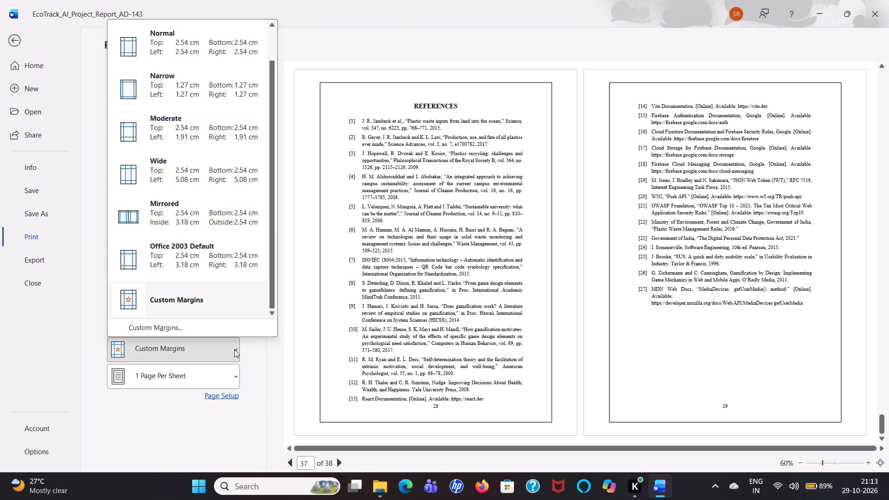
left_click(234, 350)
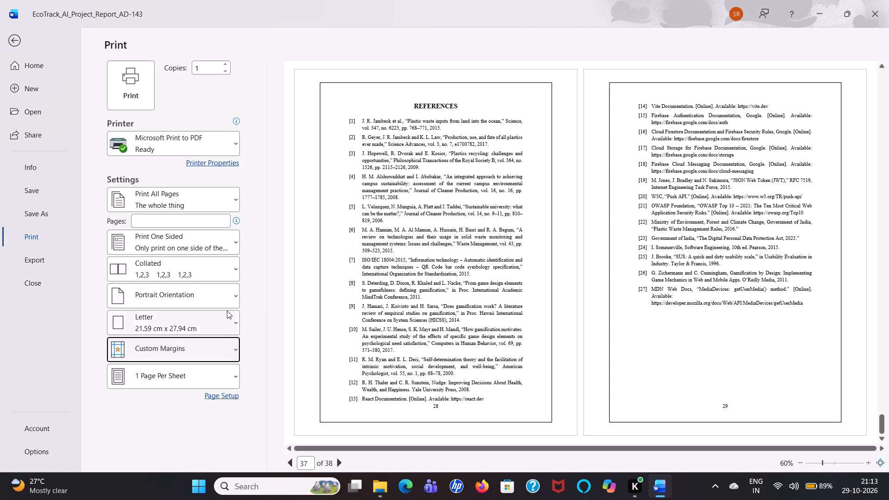
left_click(236, 296)
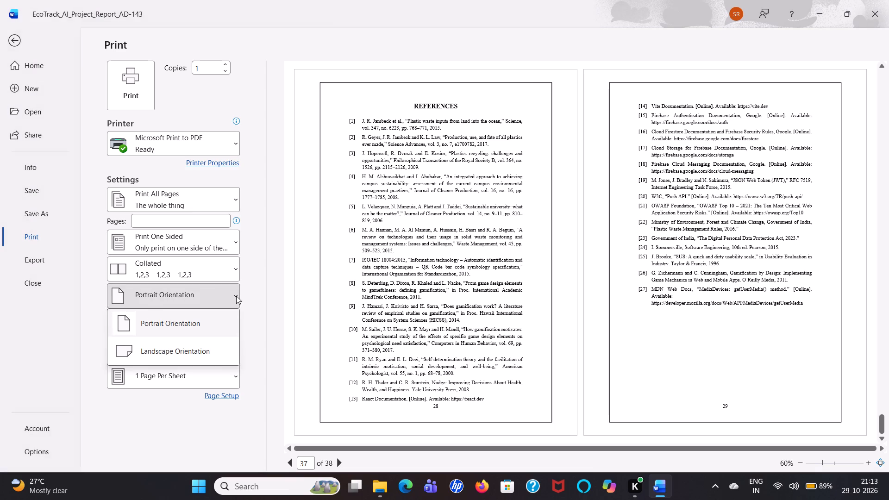
left_click(236, 296)
left_click(235, 378)
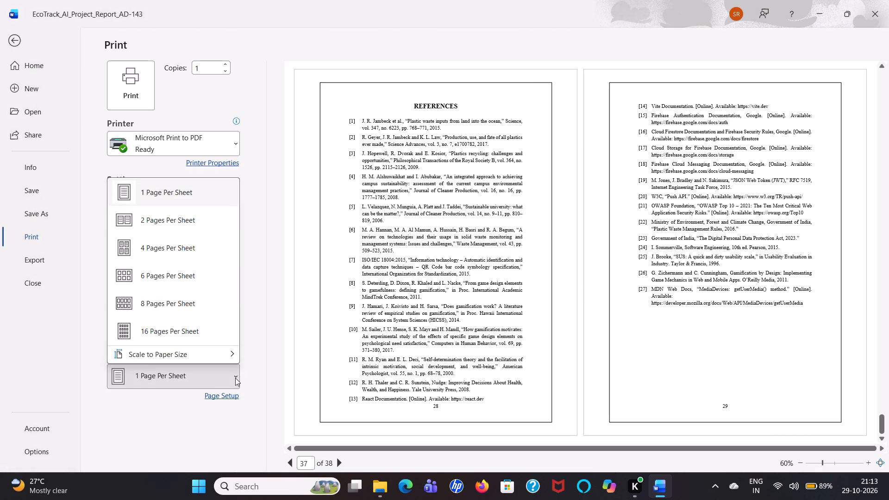
left_click(235, 378)
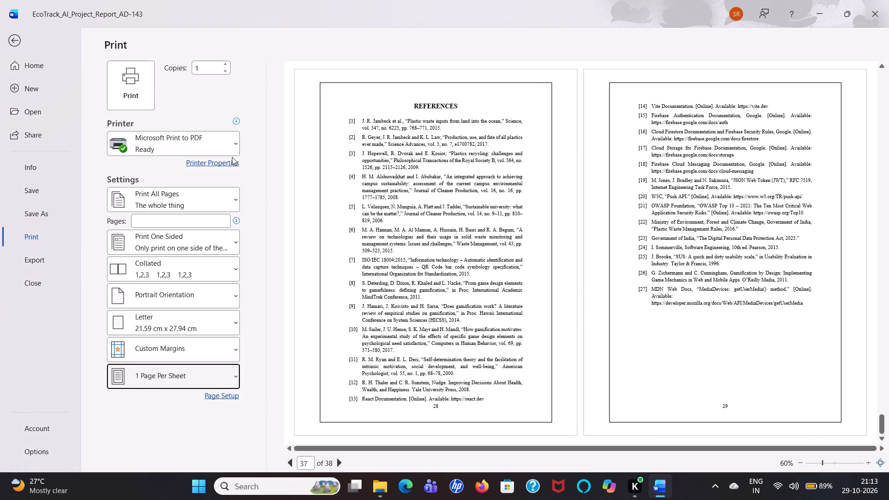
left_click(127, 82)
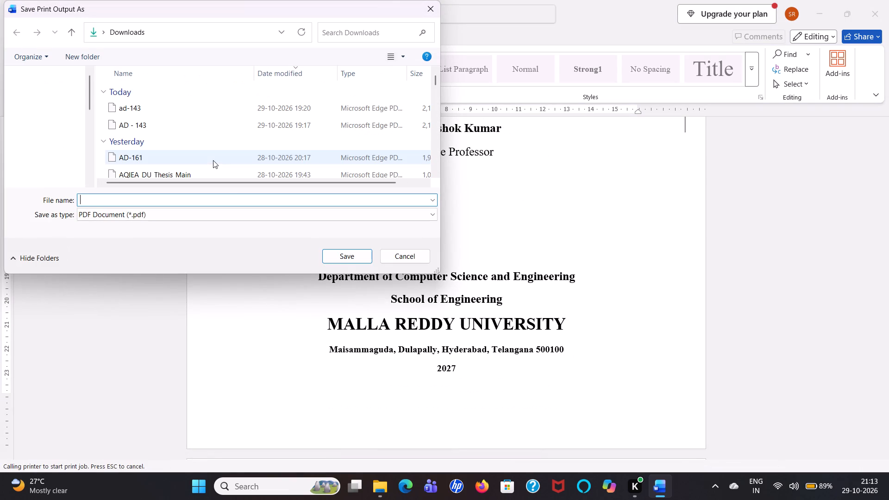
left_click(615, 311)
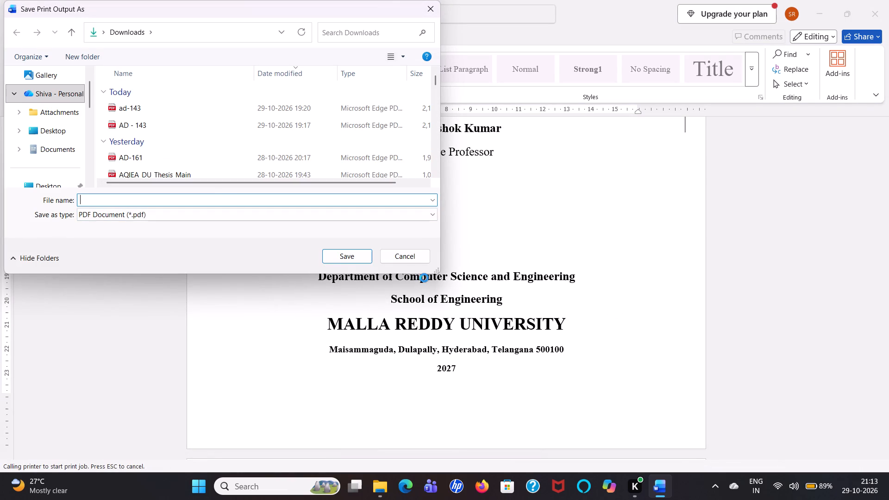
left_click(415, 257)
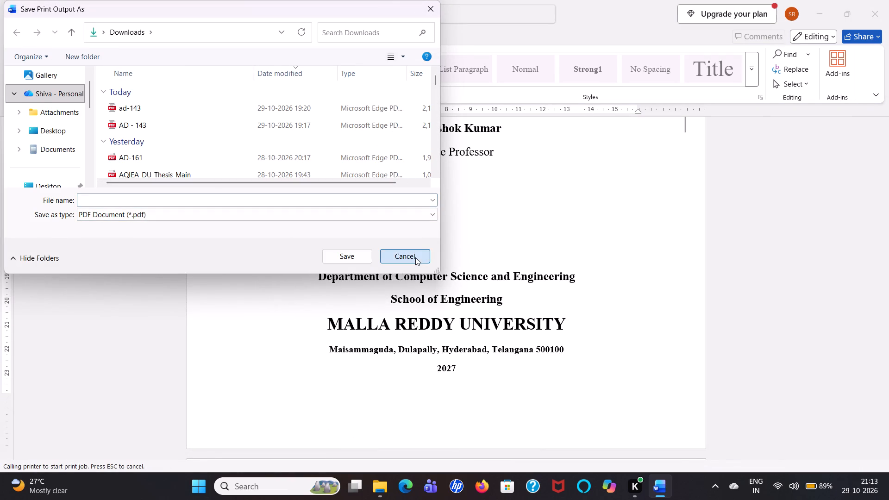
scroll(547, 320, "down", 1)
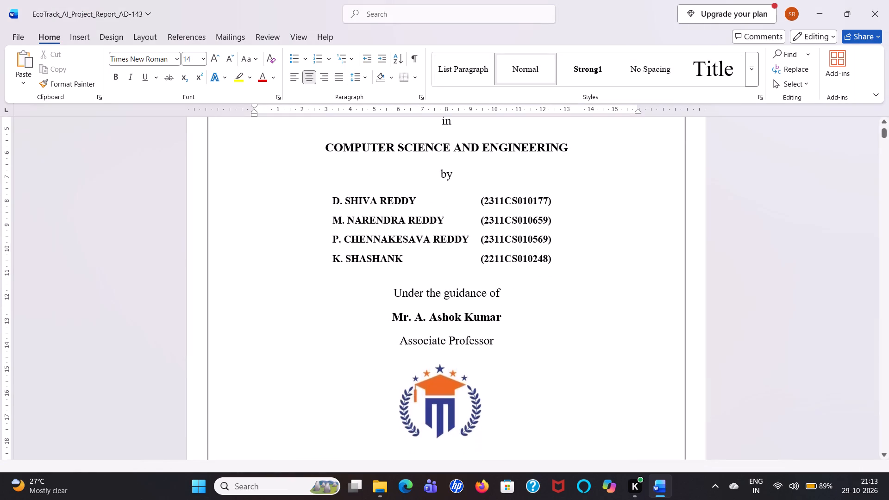
Print the whole white-cover report with Microsoft Print to PDF, saving it over the existing ad-143 PDF in Downloads.
scroll(547, 320, "down", 1)
left_click(15, 38)
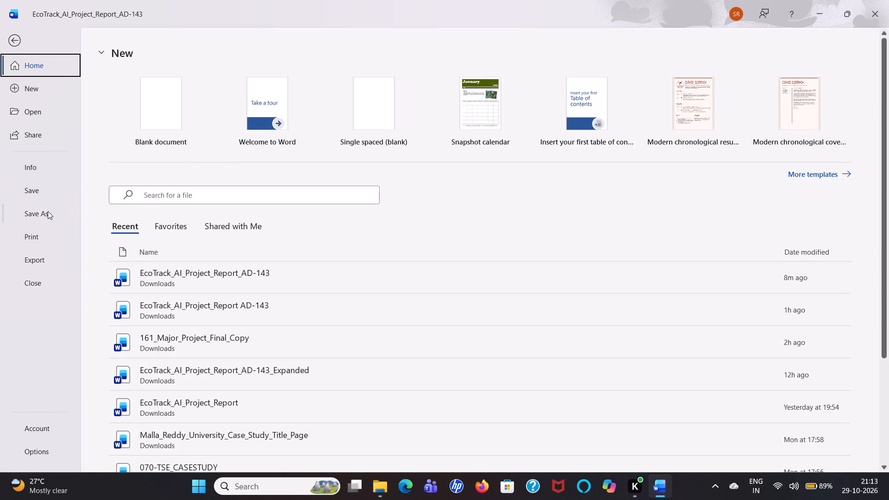
left_click(30, 235)
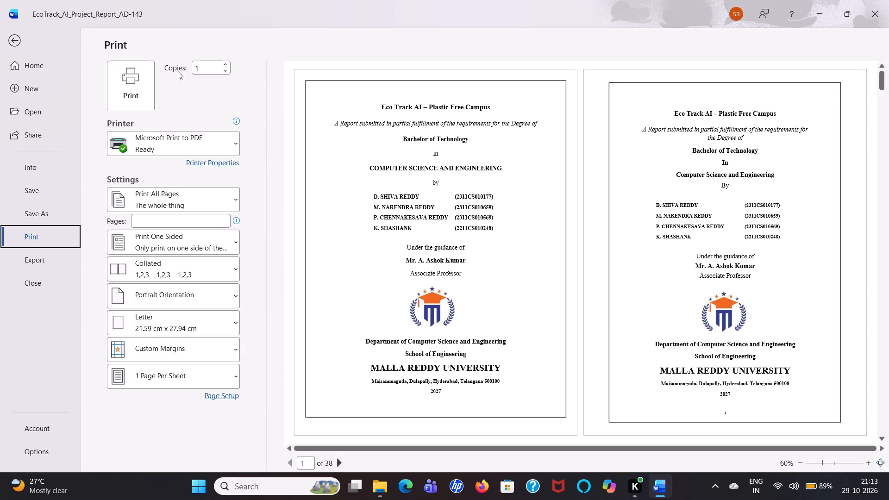
left_click(140, 87)
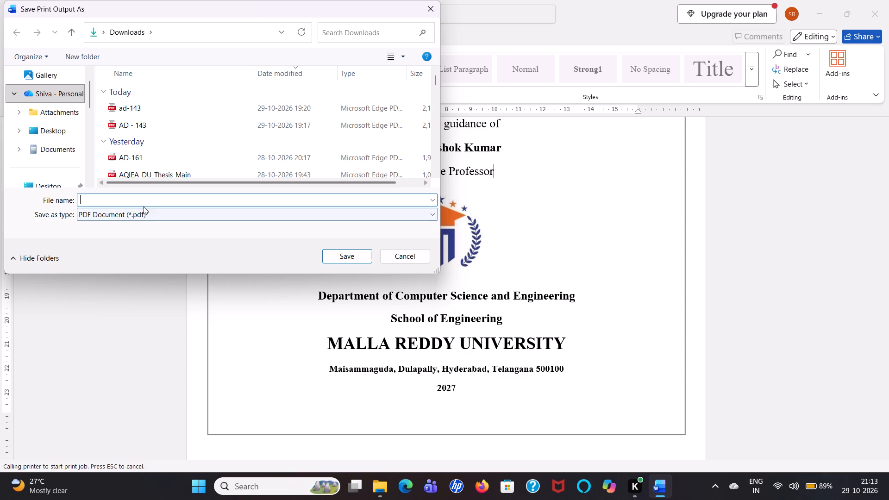
left_click(151, 109)
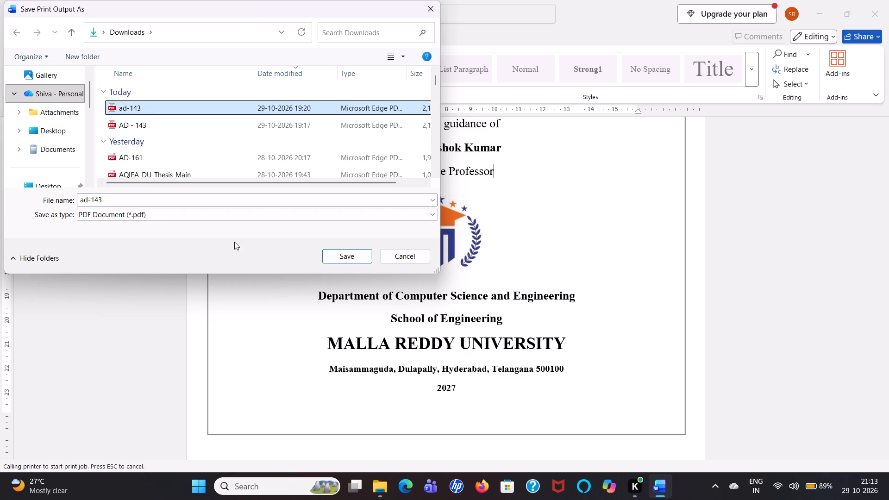
left_click(347, 253)
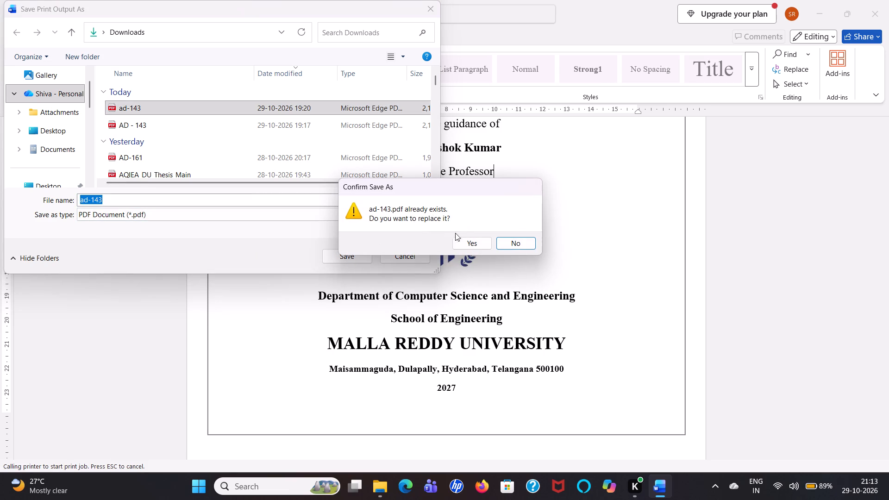
left_click(471, 240)
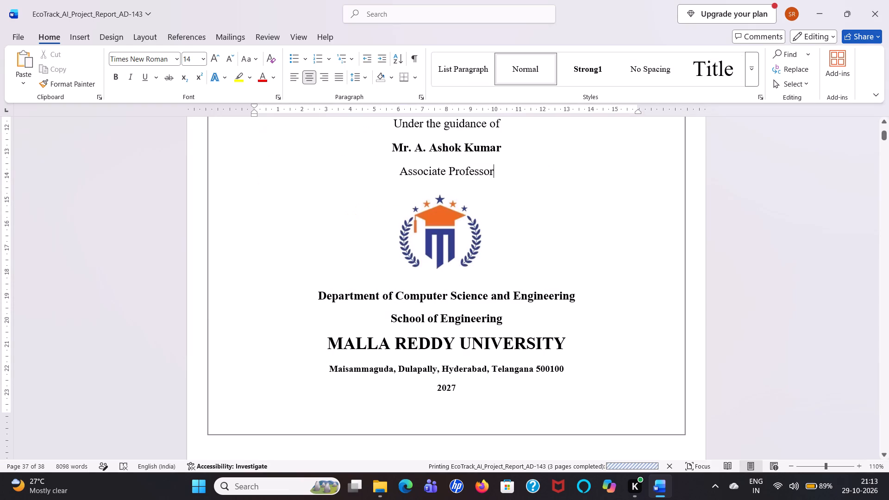
Undo the recent cover page edits back through the white-background logo replacement and the removal of the yellow page background.
scroll(471, 240, "up", 10)
scroll(471, 240, "up", 20)
scroll(471, 240, "up", 20)
scroll(471, 240, "up", 20)
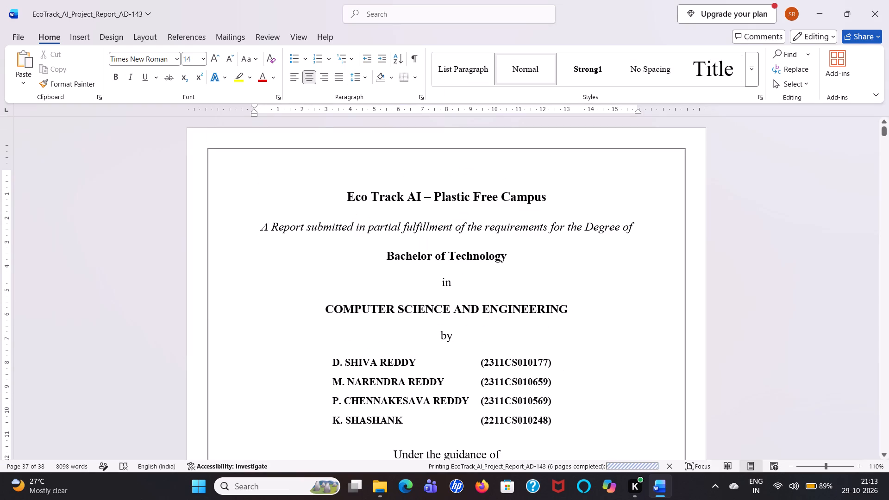
left_click(557, 258)
key("ctrl+z")
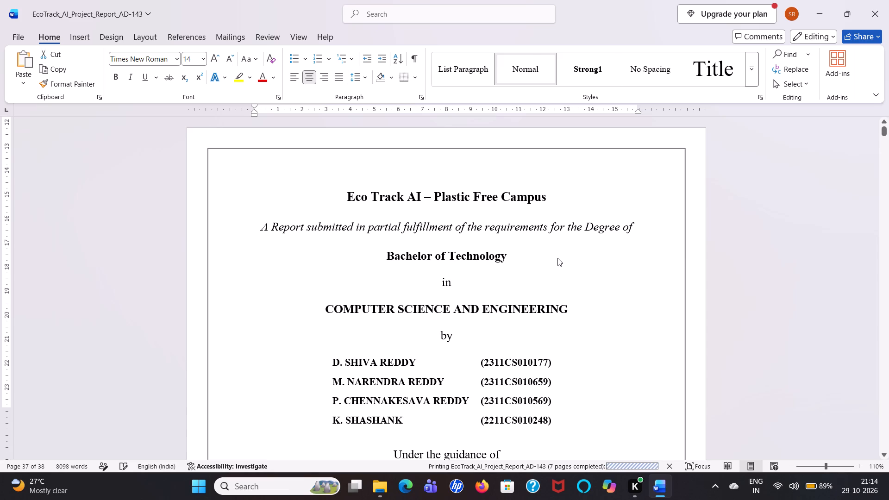
key("ctrl+z")
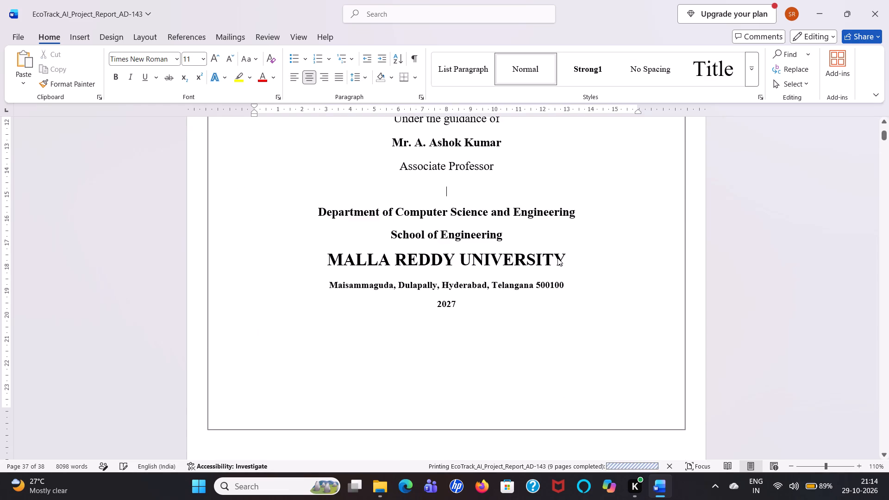
key("ctrl+z")
key("ctrl+z")
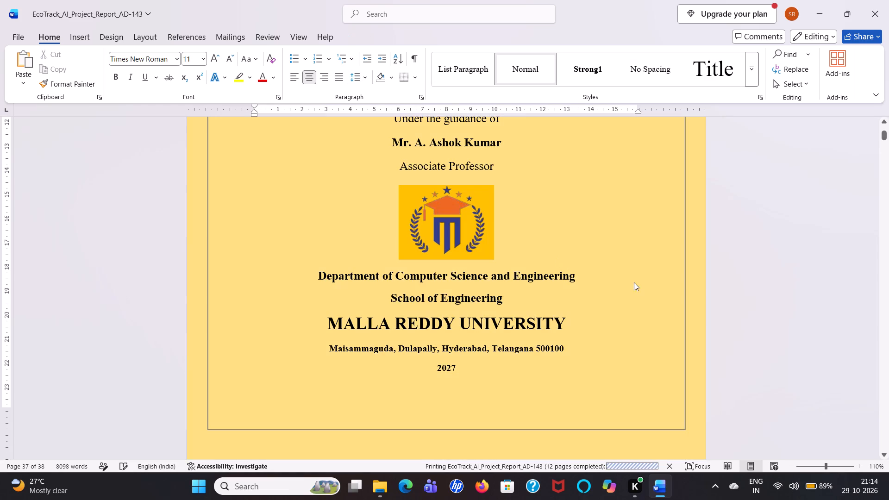
left_click(634, 282)
scroll(341, 265, "up", 9)
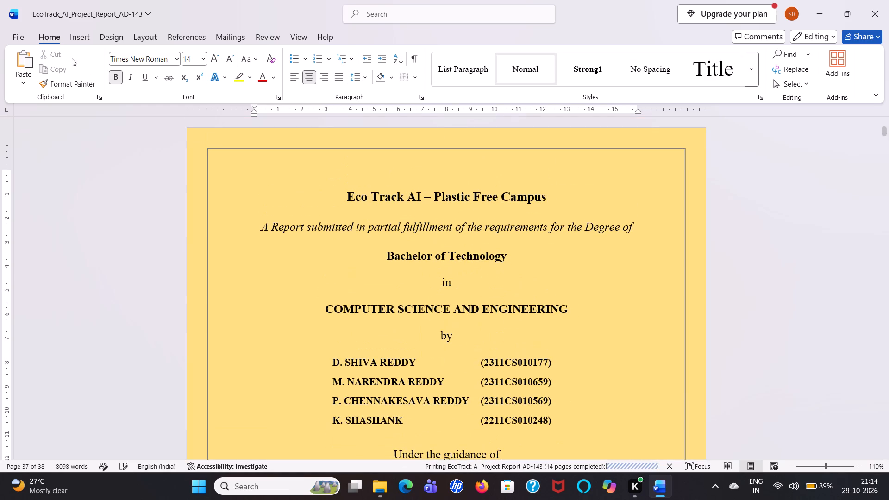
Print the whole yellow-cover report with Microsoft Print to PDF, saving it over the existing AD - 143 PDF in Downloads.
left_click(25, 37)
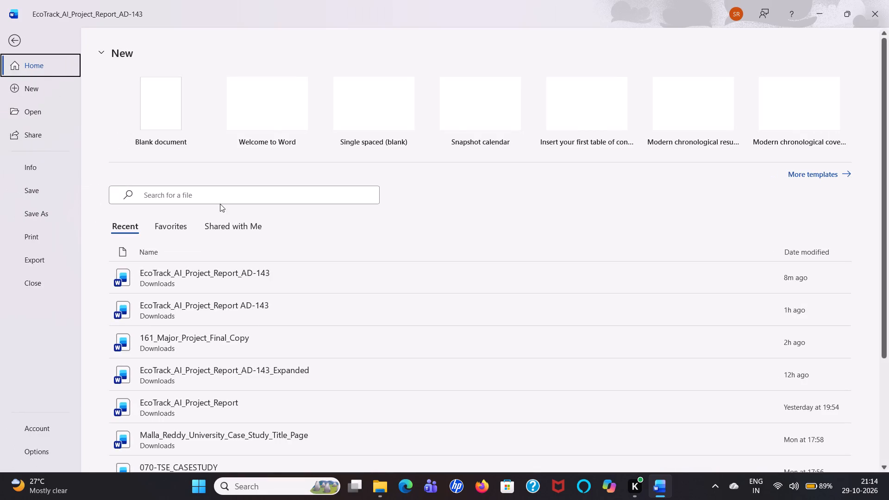
left_click(41, 212)
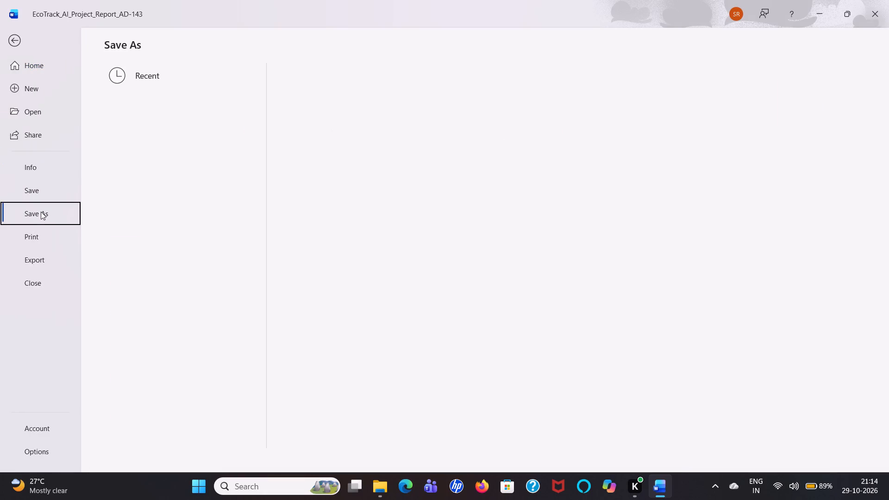
left_click(29, 240)
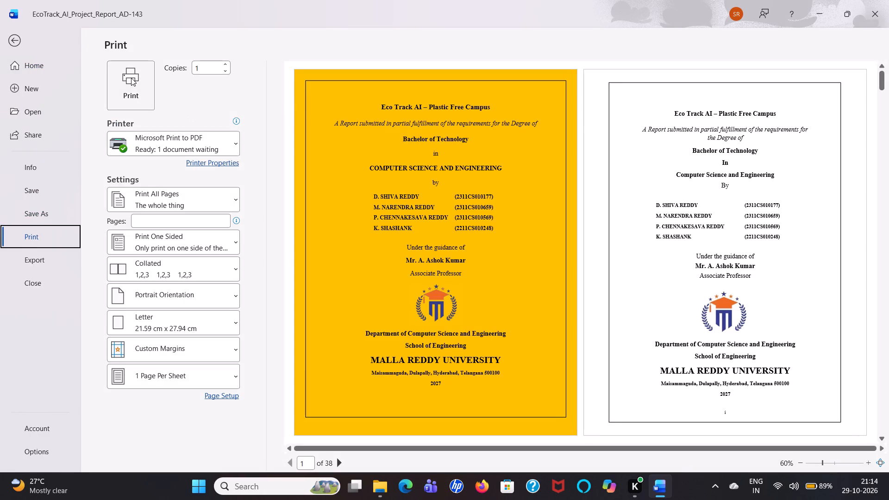
left_click(131, 81)
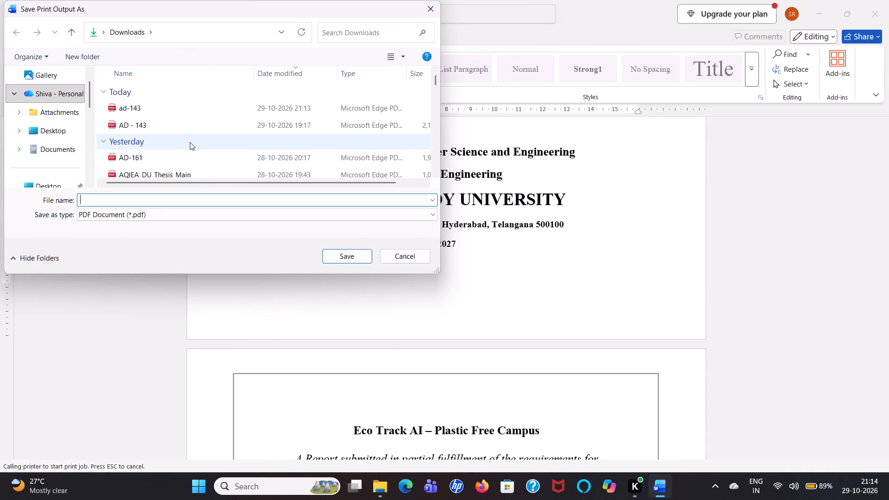
left_click(149, 121)
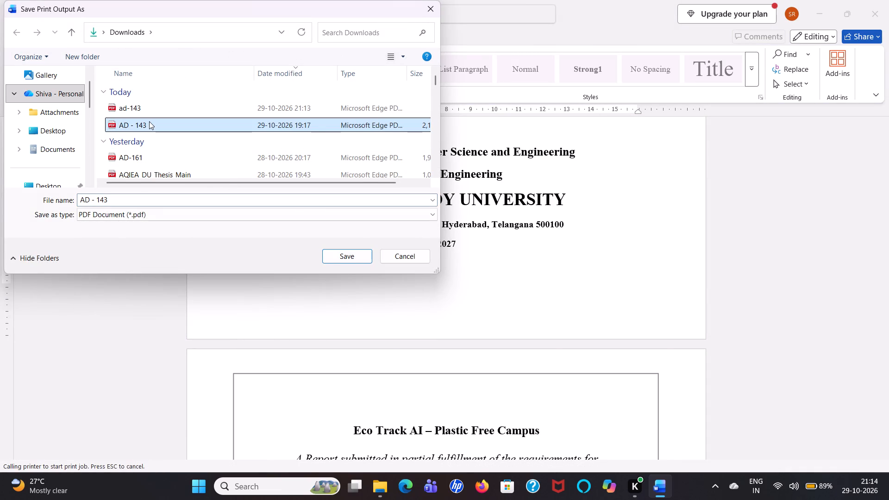
left_click(352, 256)
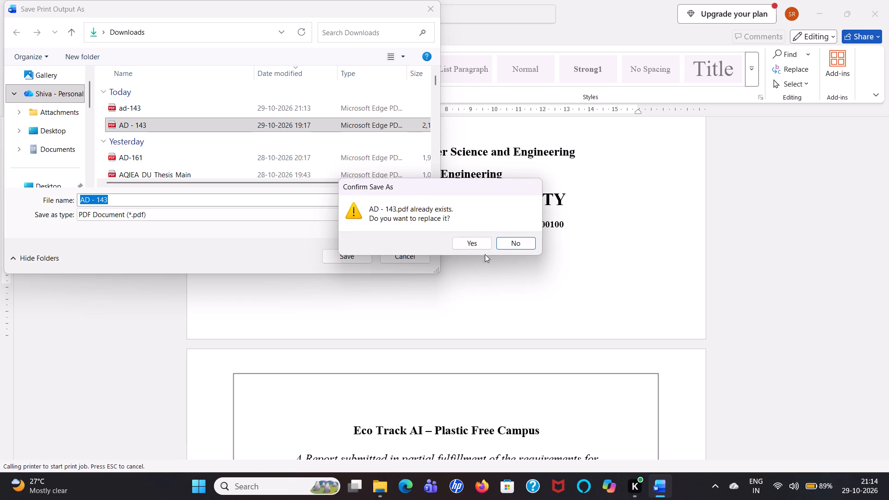
left_click(471, 243)
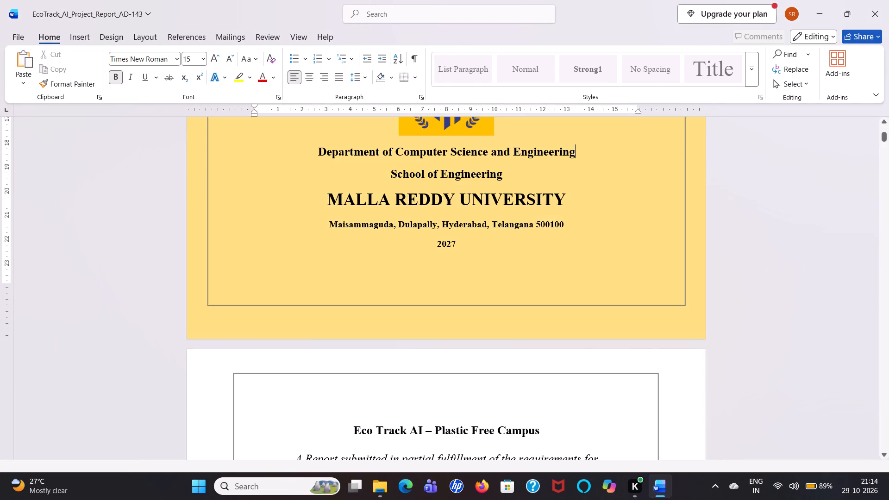
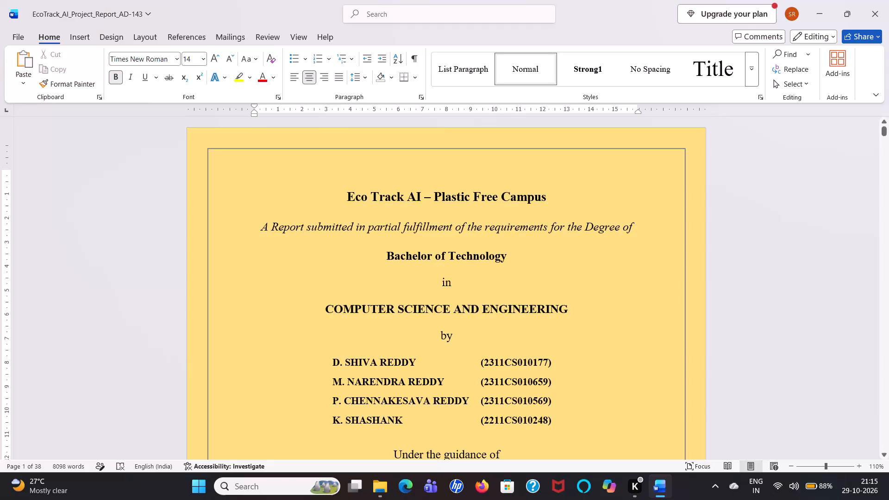
Close the EcoTrack_AI_Project_Report_AD-143 document, saving its changes to Downloads.
left_click(888, 0)
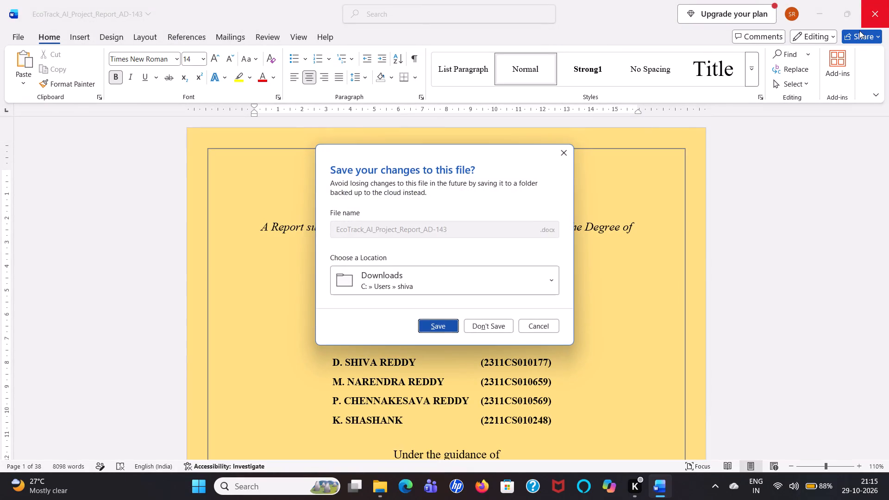
left_click(441, 331)
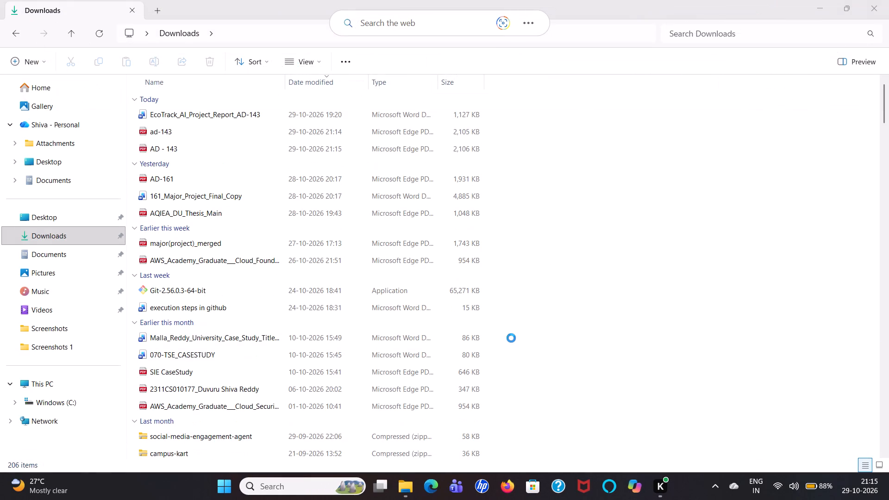
Open the ad-143 PDF from Downloads in Edge and examine its front pages, from the cover and certificate through the acknowledgement and abstract.
double_click(194, 135)
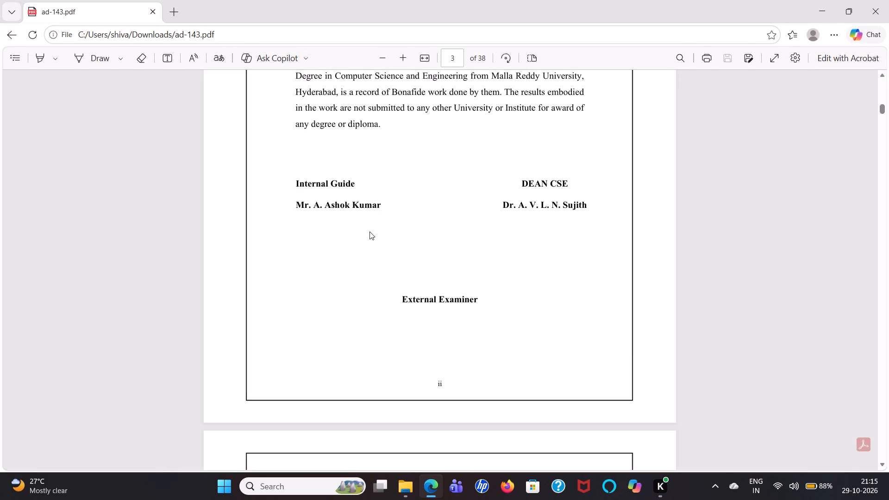
scroll(369, 231, "up", 20)
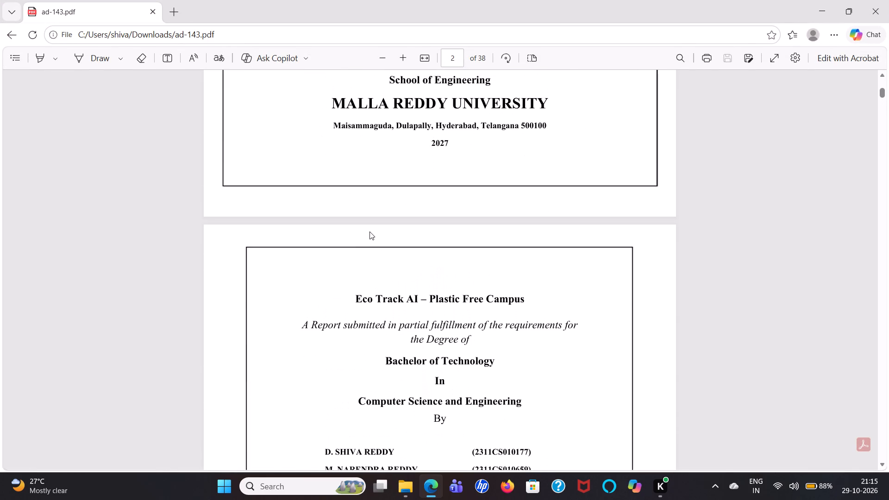
scroll(369, 231, "up", 3)
scroll(369, 231, "down", 7)
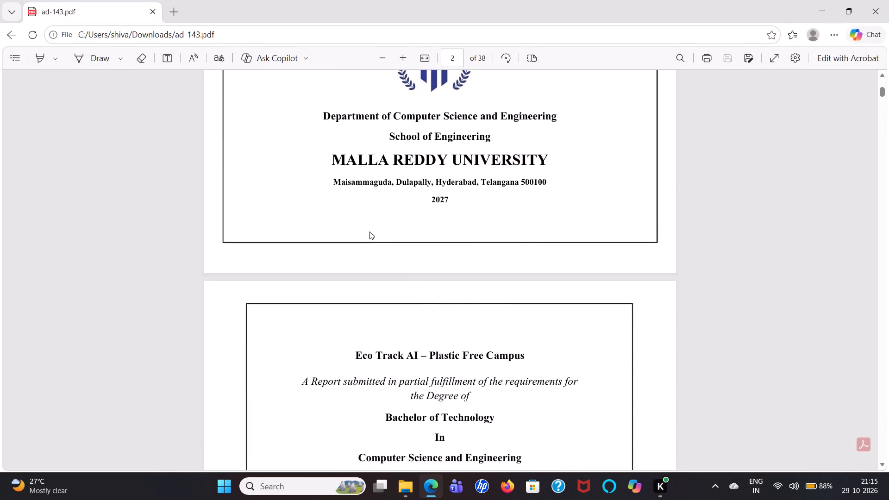
scroll(369, 231, "down", 9)
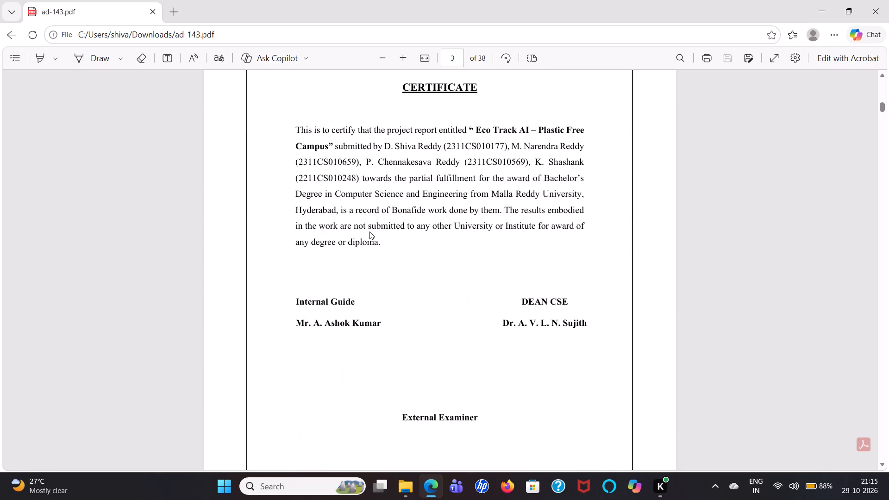
scroll(369, 231, "down", 3)
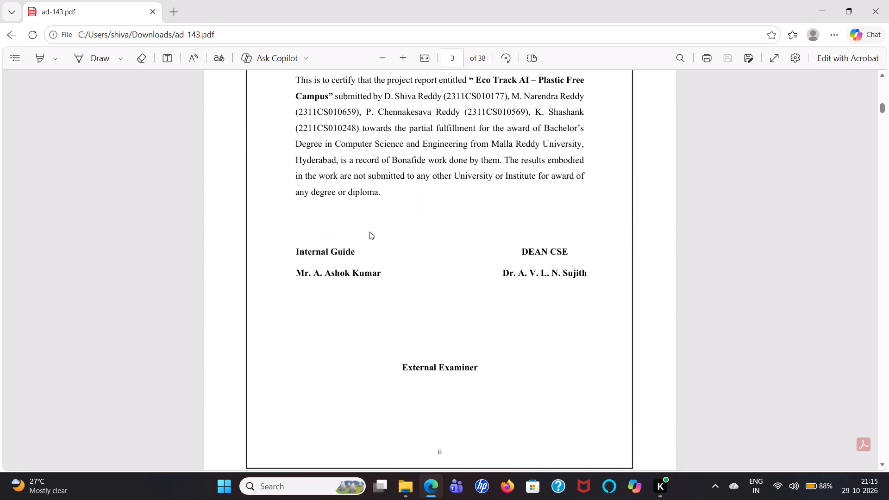
scroll(369, 231, "down", 15)
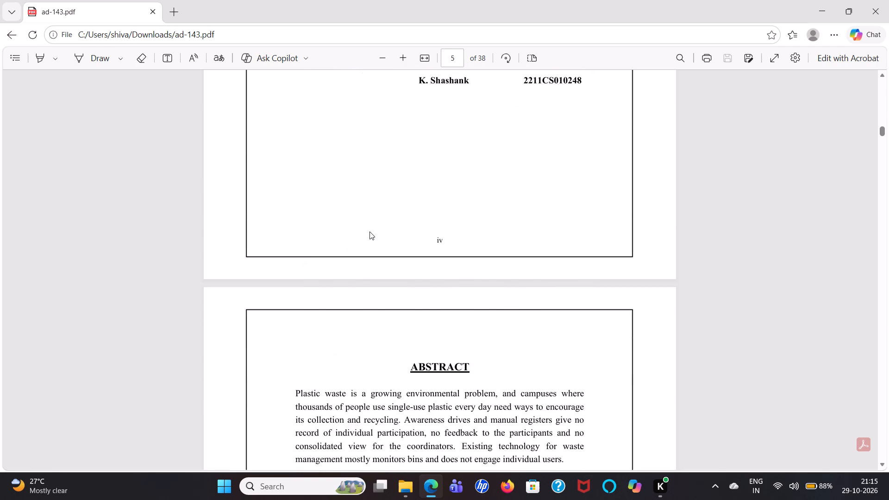
scroll(369, 231, "down", 5)
scroll(369, 231, "up", 10)
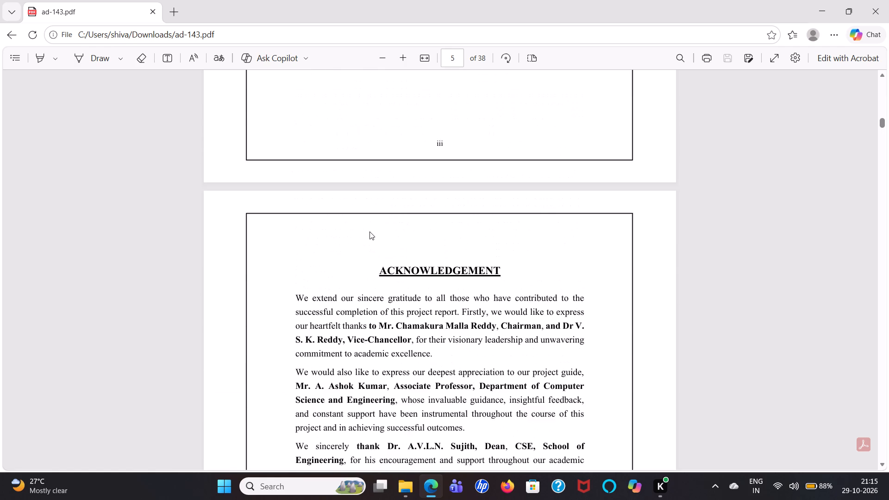
scroll(369, 231, "up", 12)
scroll(369, 231, "down", 2)
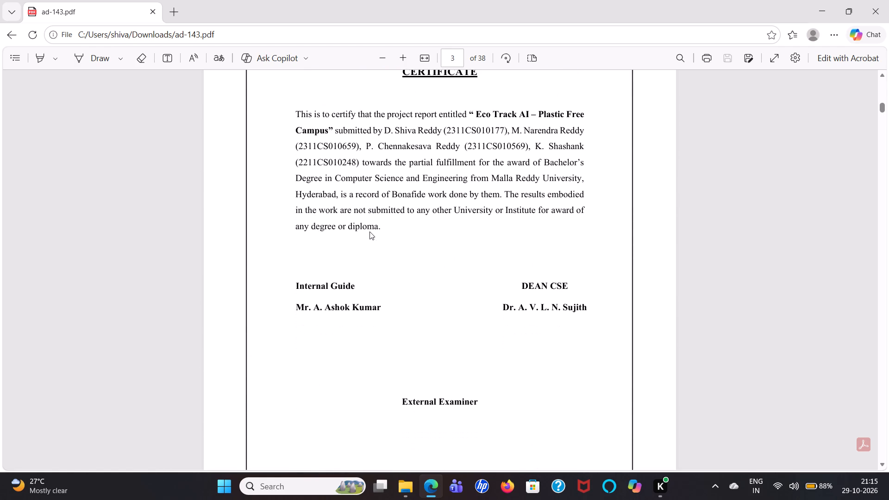
Review the printed ad-143 PDF from the certificate page into Chapter 4, examining the page layout, text, tables and figures.
scroll(388, 308, "down", 12)
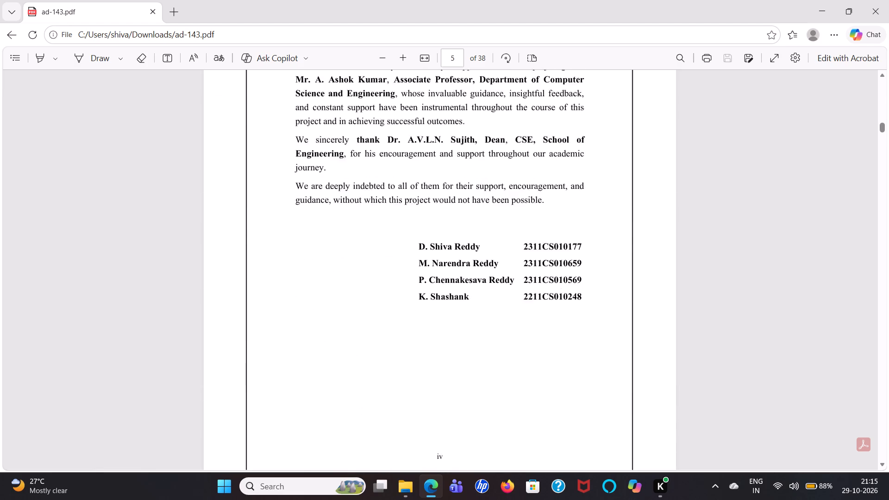
scroll(388, 308, "down", 18)
scroll(388, 308, "down", 15)
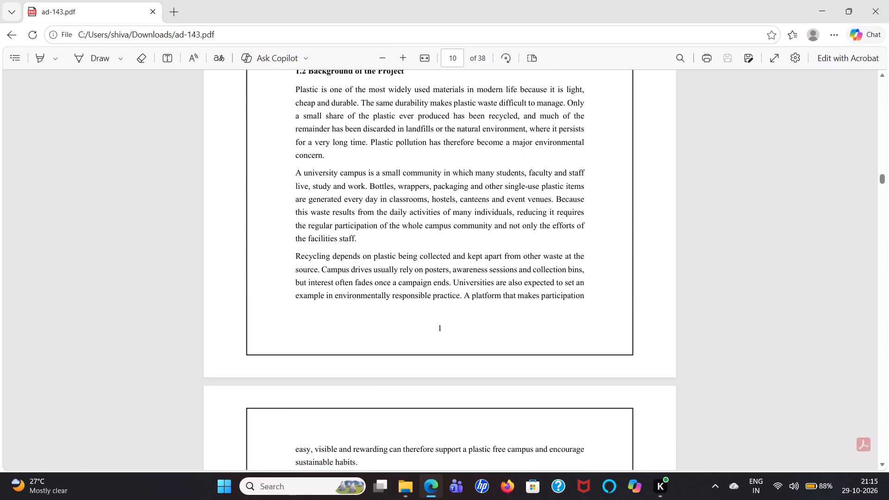
scroll(388, 308, "down", 19)
scroll(388, 308, "down", 3)
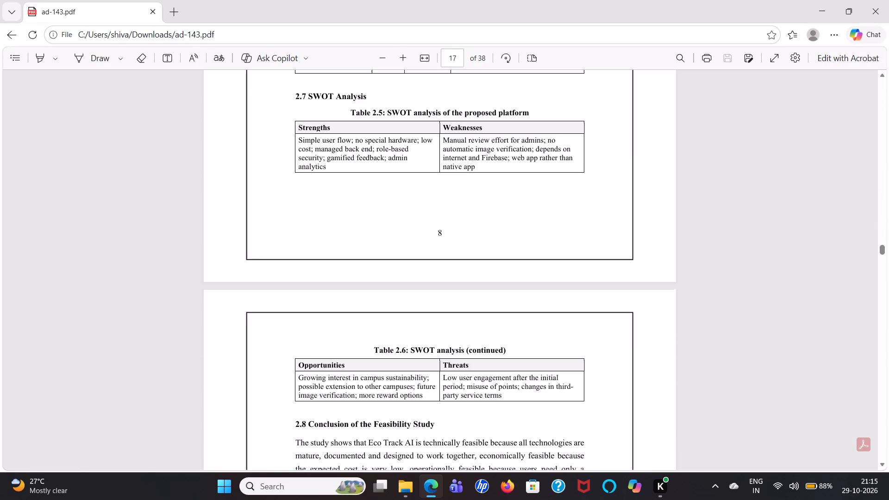
scroll(388, 308, "down", 6)
scroll(388, 308, "up", 7)
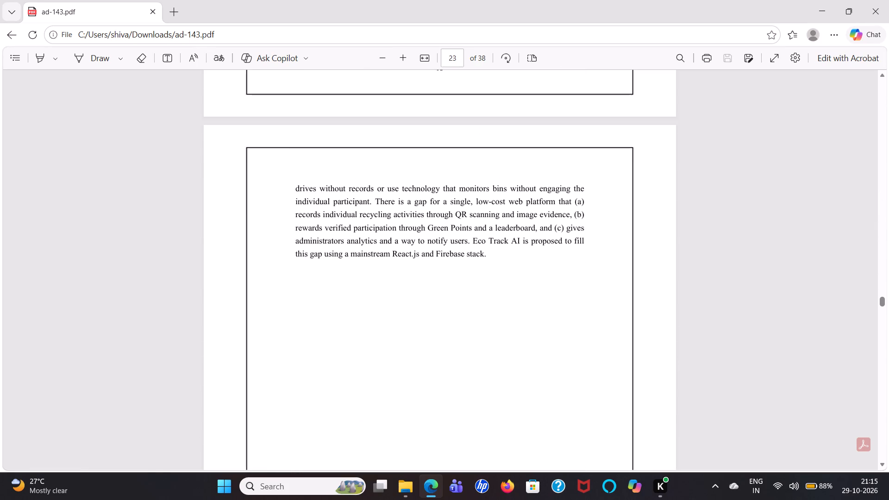
scroll(388, 308, "down", 4)
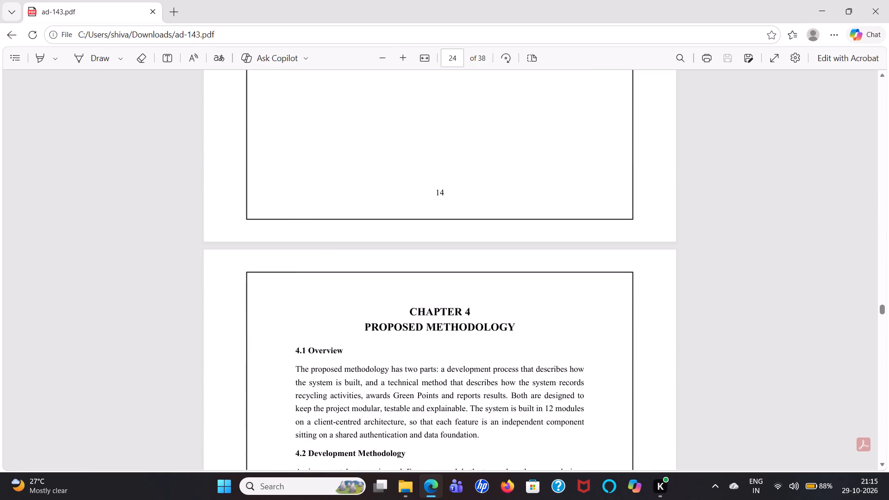
scroll(388, 308, "down", 5)
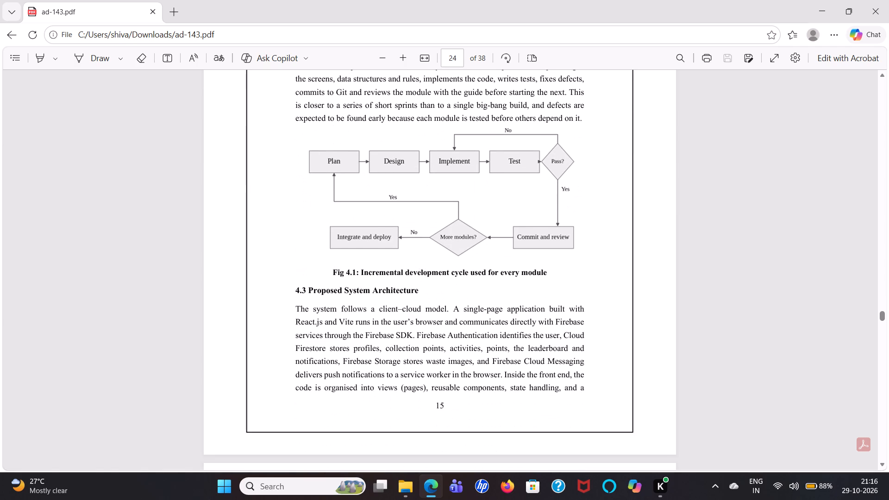
scroll(388, 308, "down", 2)
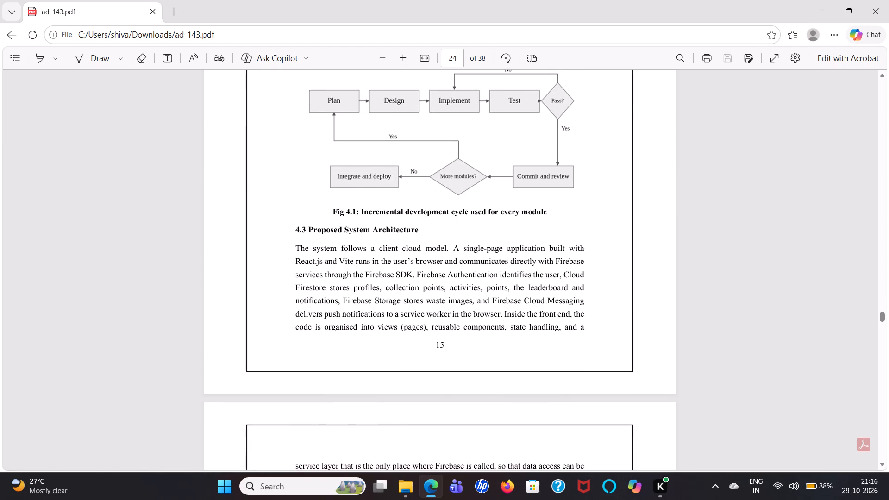
scroll(388, 308, "down", 1)
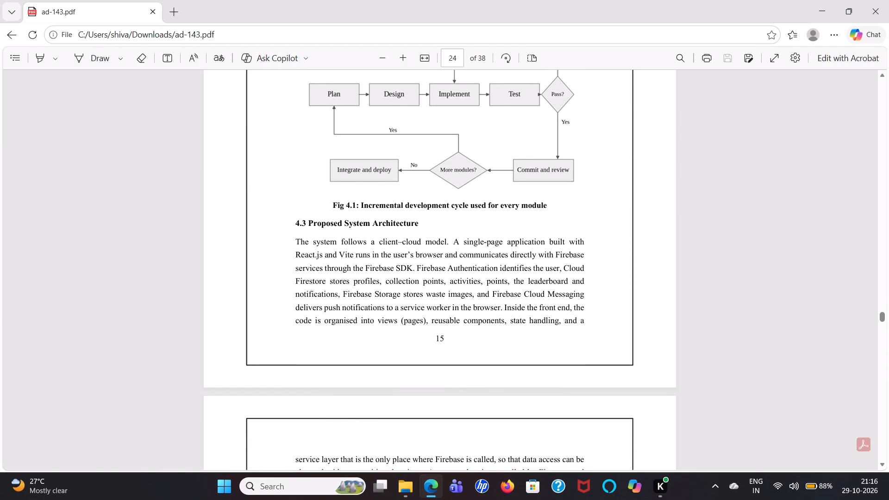
scroll(430, 268, "down", 4)
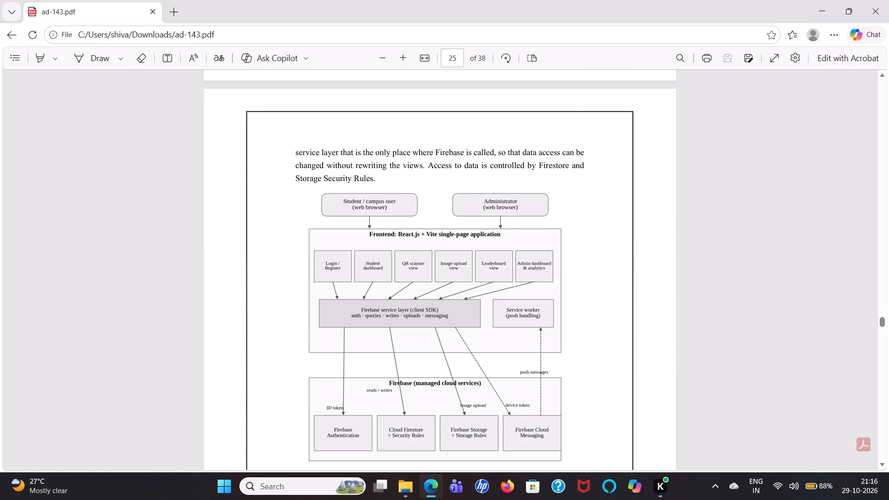
scroll(430, 268, "down", 6)
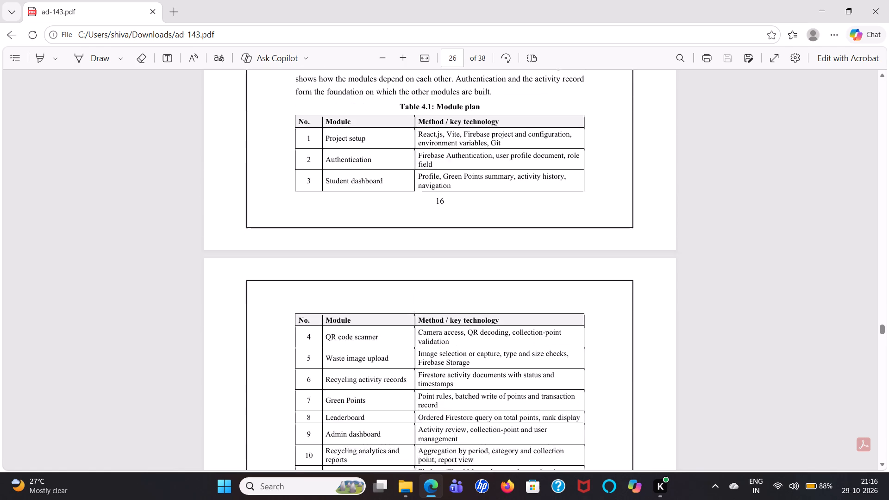
scroll(430, 268, "down", 3)
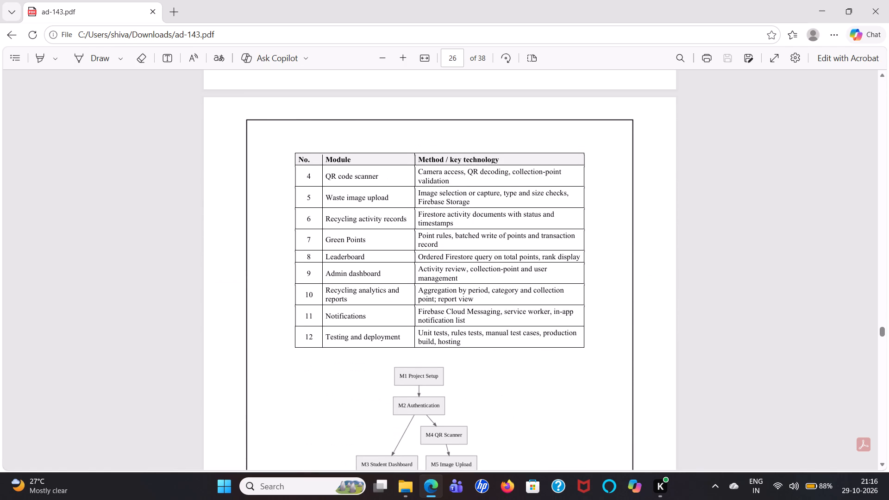
scroll(430, 268, "down", 7)
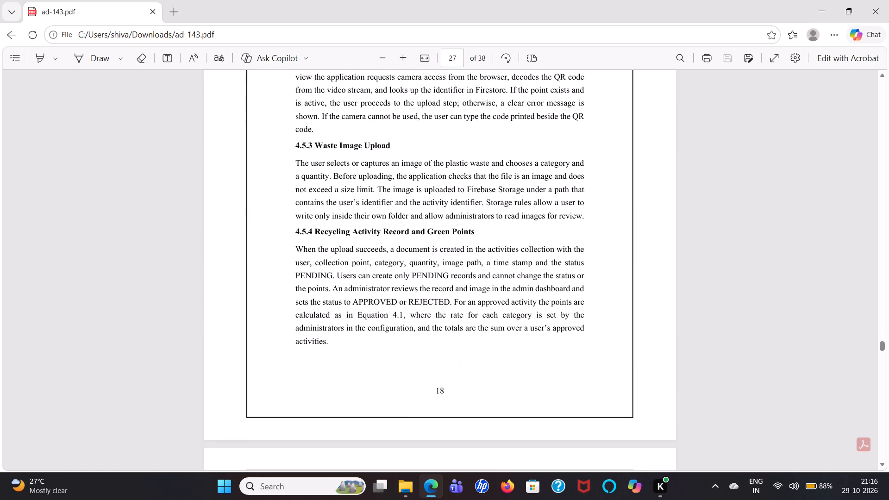
Snap the ad-143 PDF window to the left half of the screen, leaving the other half without a snapped window.
key("super+Left")
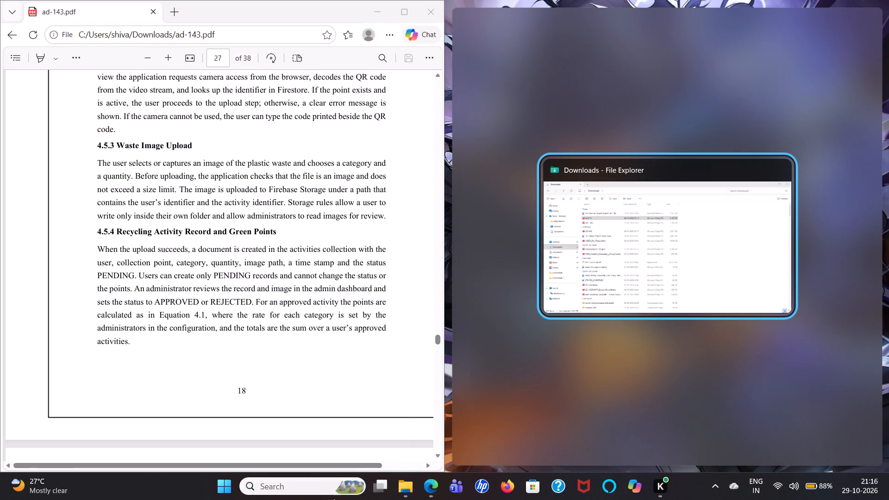
left_click(420, 482)
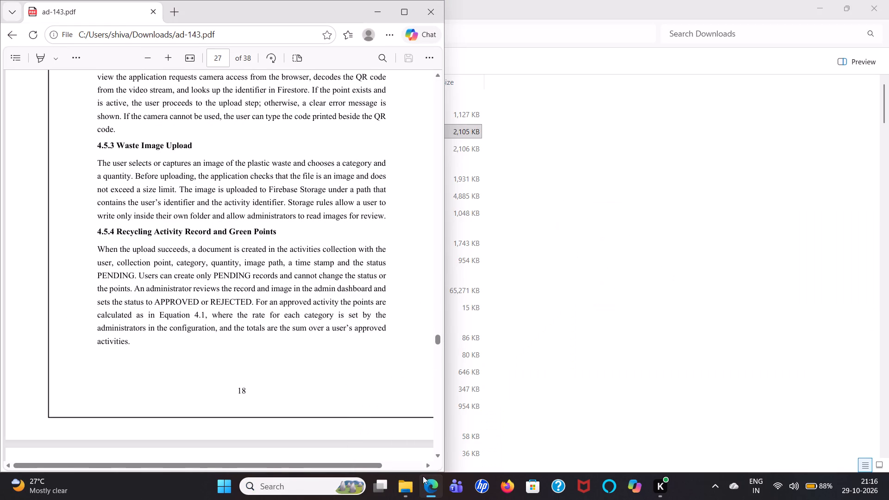
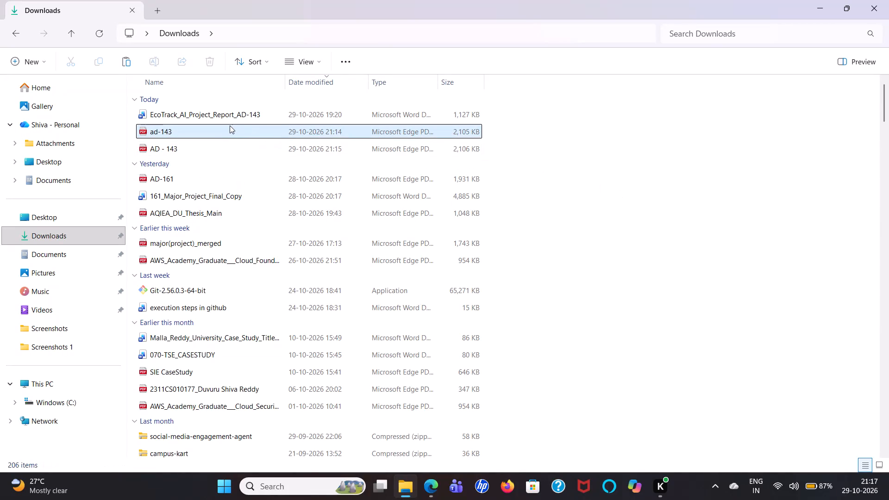
Open the ad-143 PDF from Downloads again, maximize its window and review the pages back through the Chapter 4 module table.
double_click(217, 132)
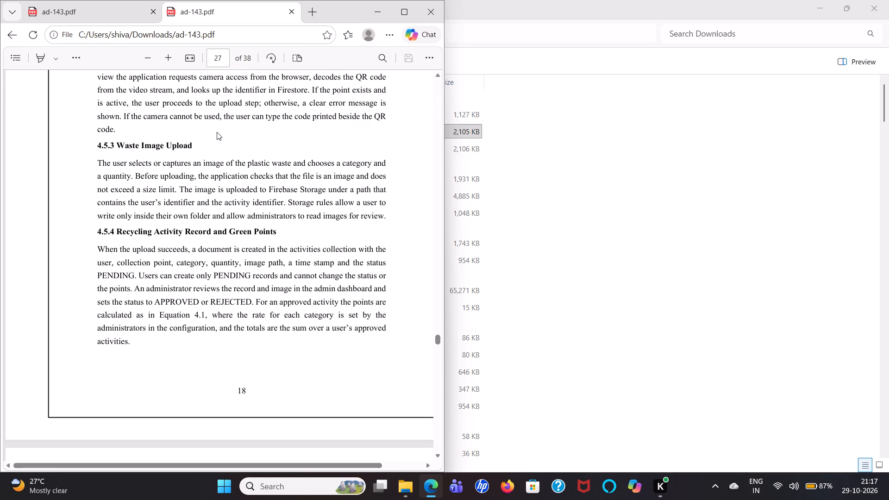
scroll(291, 197, "up", 9)
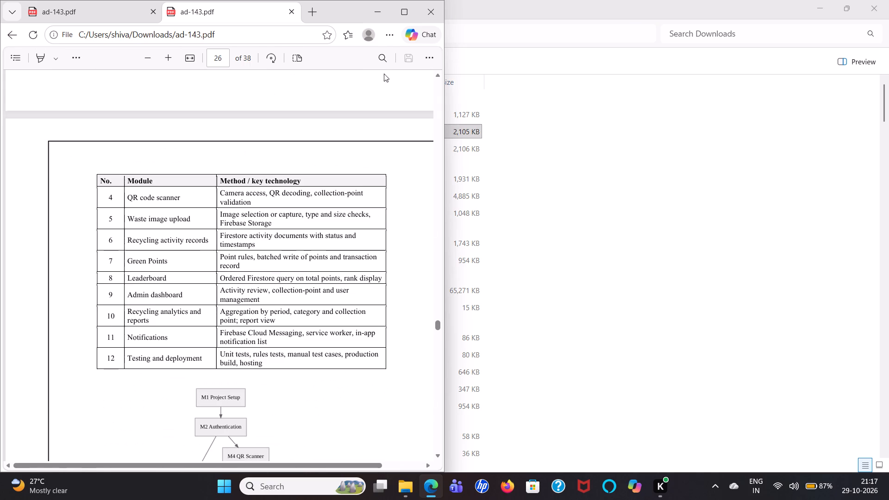
left_click(405, 15)
scroll(515, 264, "up", 1)
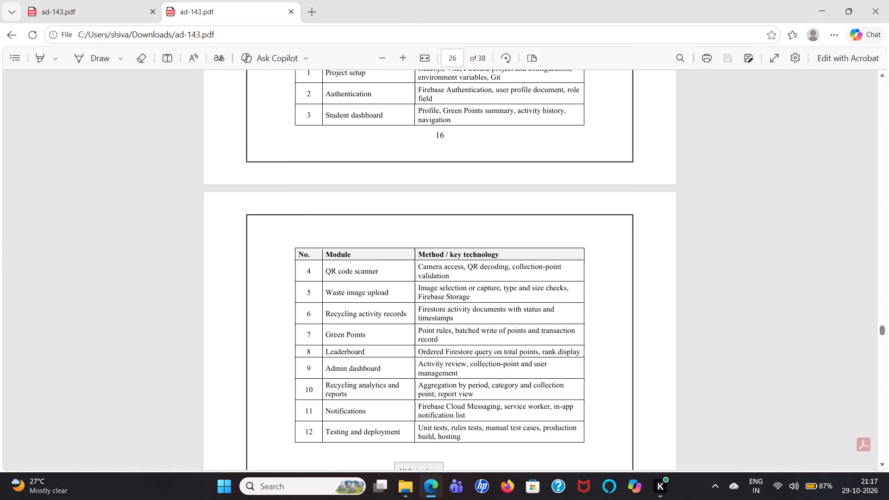
Recheck the Chapter 4 pages covering development methodology, system architecture, the module table and the module dependency diagram in the PDF.
scroll(515, 264, "up", 2)
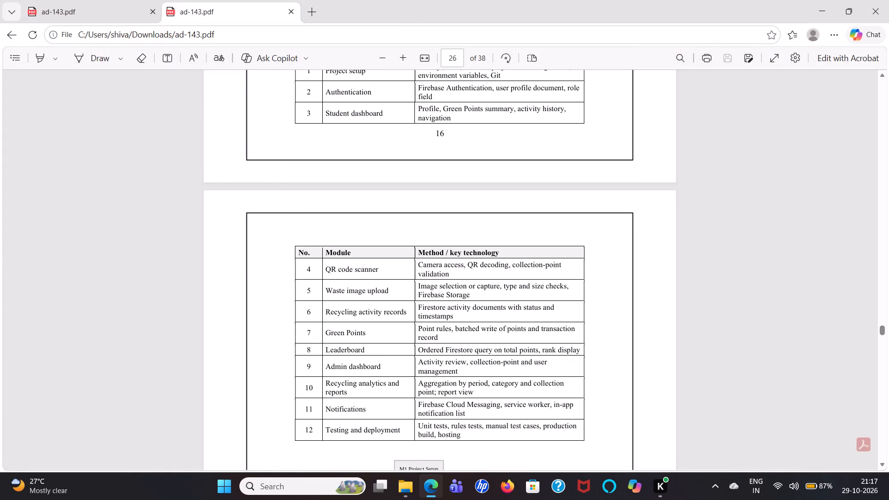
scroll(515, 264, "up", 2)
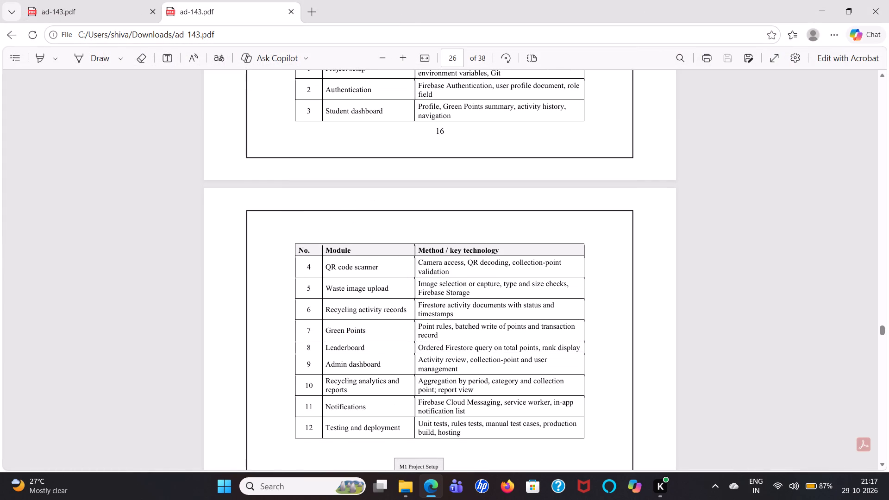
scroll(501, 281, "up", 7)
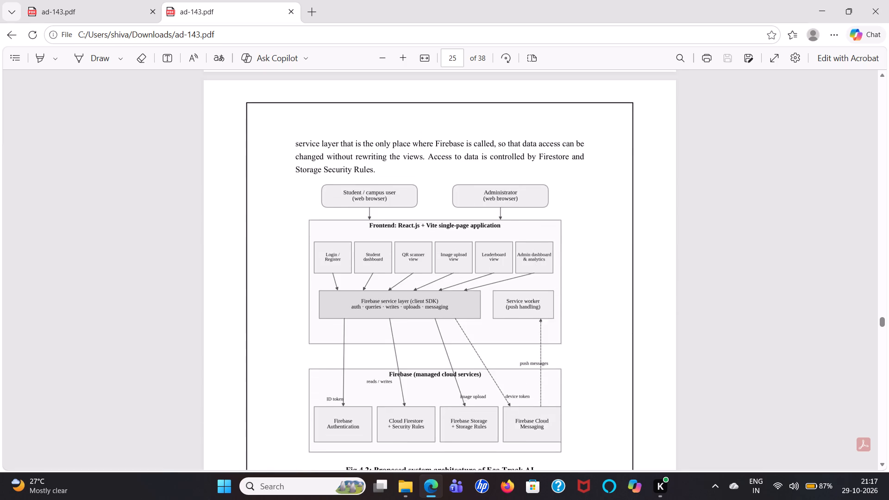
scroll(501, 281, "up", 2)
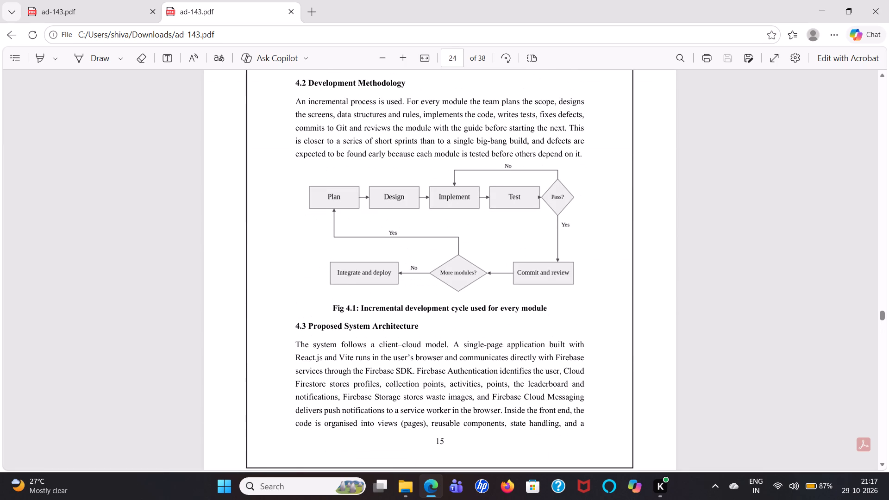
scroll(501, 281, "down", 2)
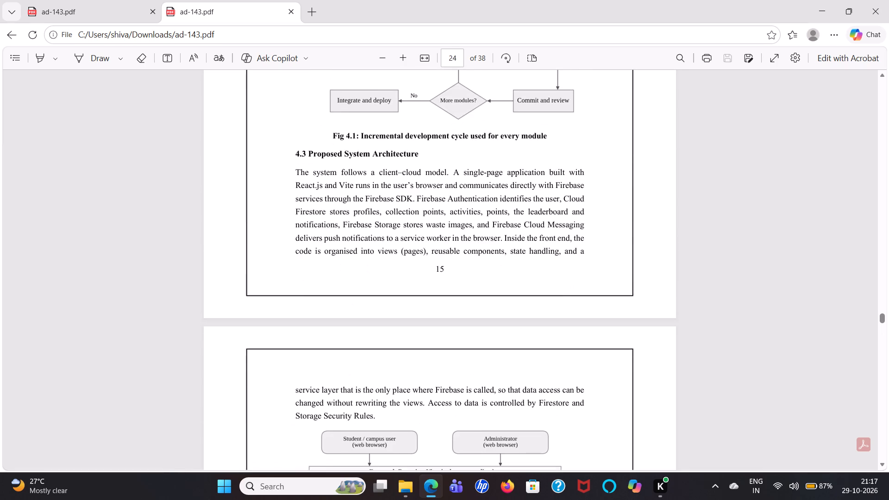
scroll(501, 281, "down", 3)
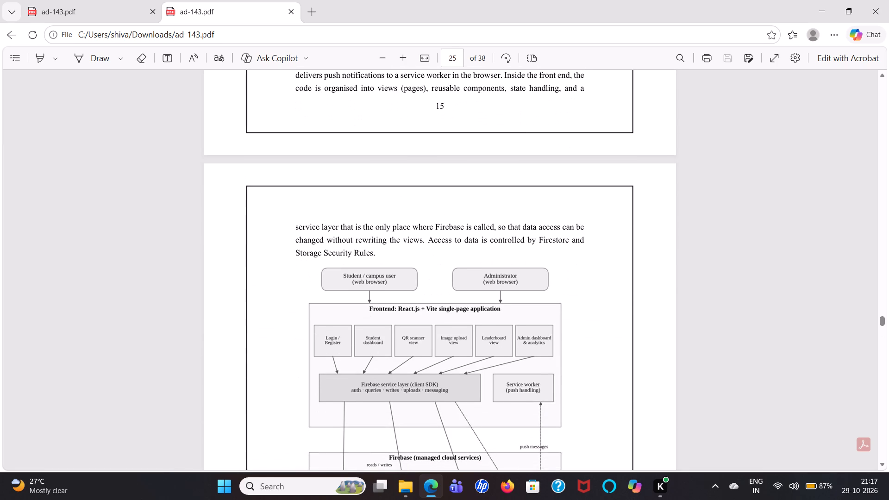
scroll(501, 281, "down", 12)
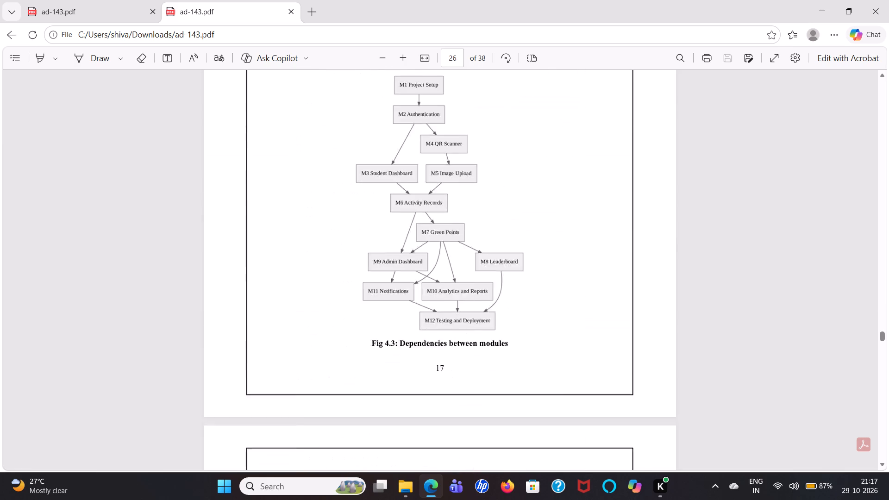
Examine the closing pages of the PDF, checking the reference list's layout and page numbering through the last page.
scroll(501, 281, "down", 11)
scroll(501, 281, "down", 11)
scroll(501, 281, "down", 12)
scroll(501, 281, "down", 9)
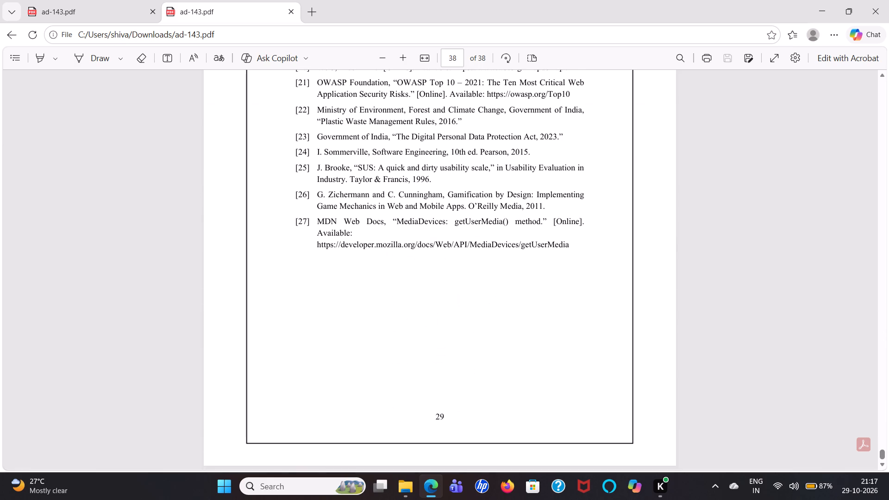
scroll(501, 281, "up", 5)
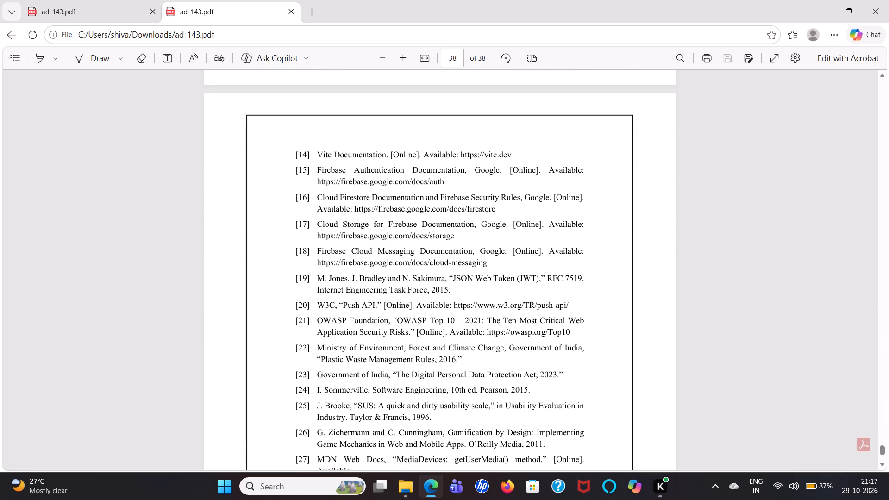
scroll(501, 281, "up", 7)
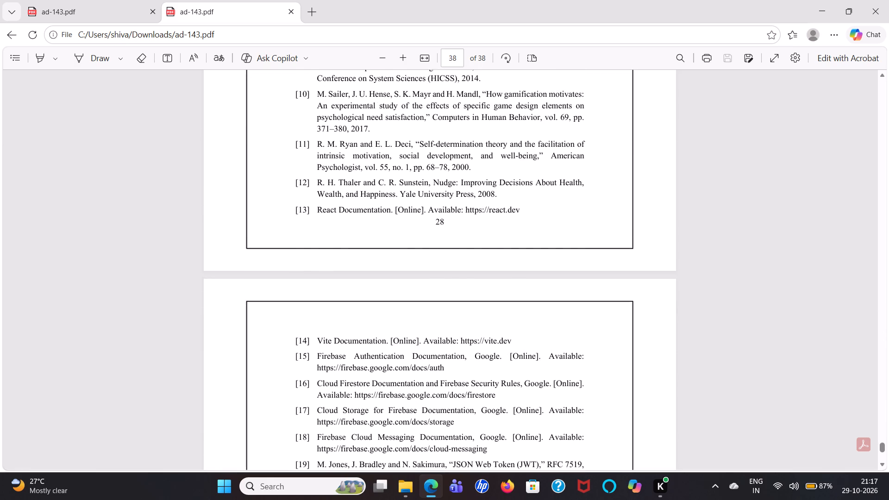
scroll(501, 281, "up", 8)
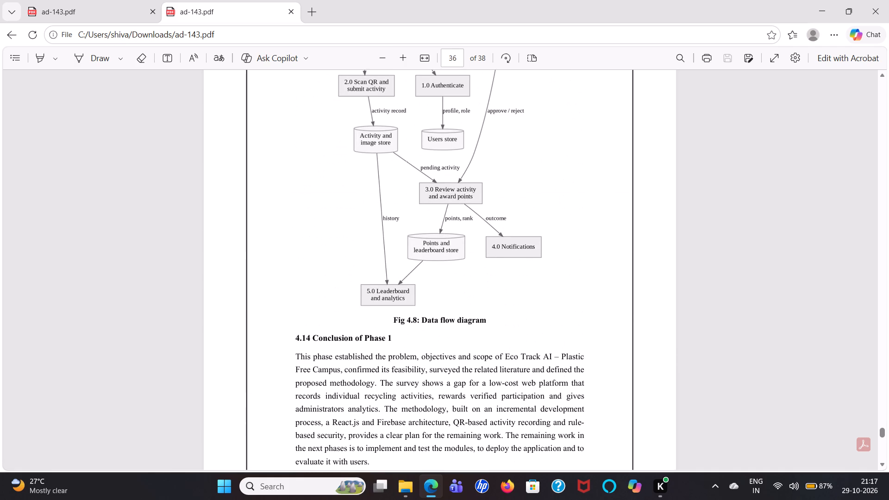
scroll(501, 281, "down", 11)
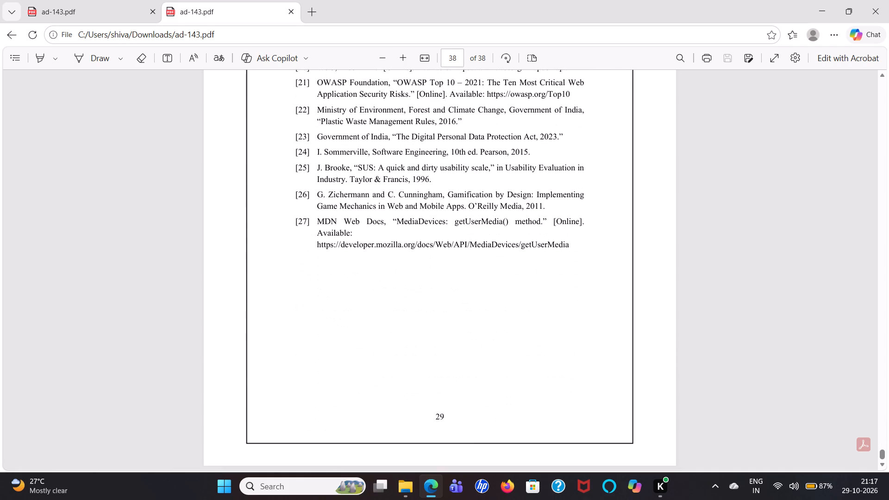
scroll(501, 281, "down", 1)
Go back through the late Chapter 4 pages, examining the data flow diagram, Phase 1 conclusion, use-case diagram and database collections table.
scroll(501, 281, "up", 12)
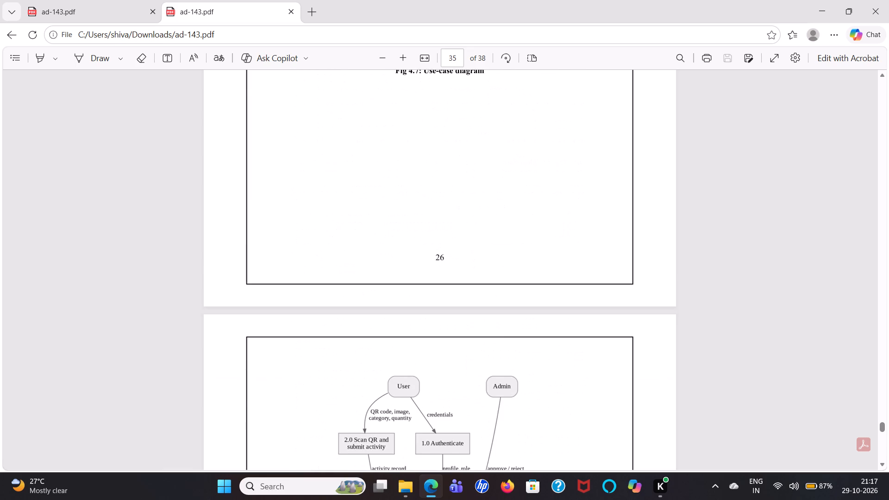
scroll(501, 281, "down", 2)
scroll(501, 281, "up", 1)
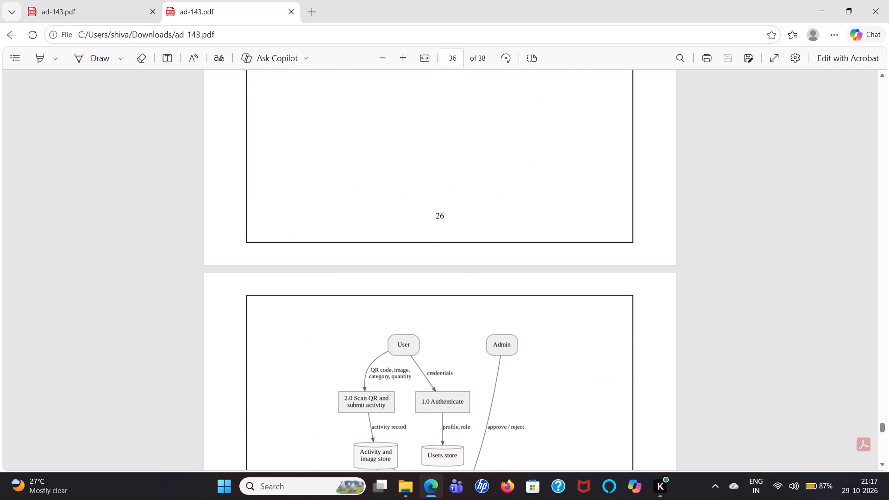
scroll(501, 281, "up", 1)
scroll(501, 281, "down", 3)
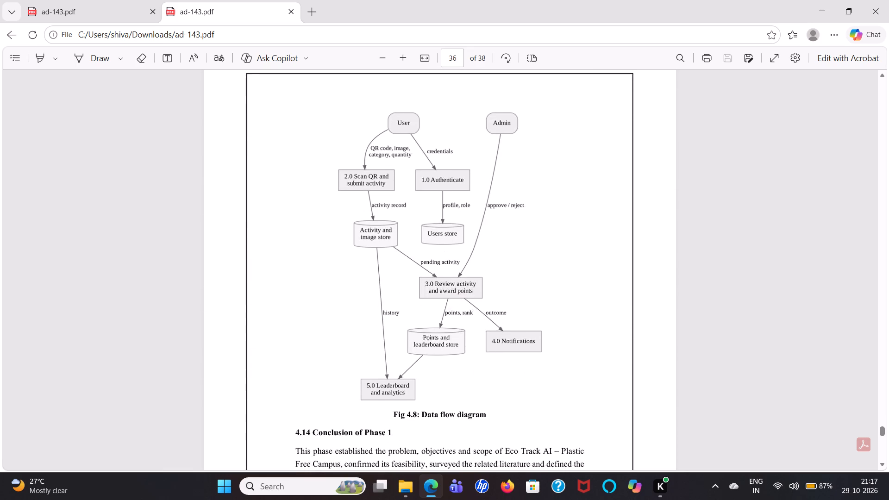
scroll(501, 281, "down", 2)
scroll(501, 281, "up", 1)
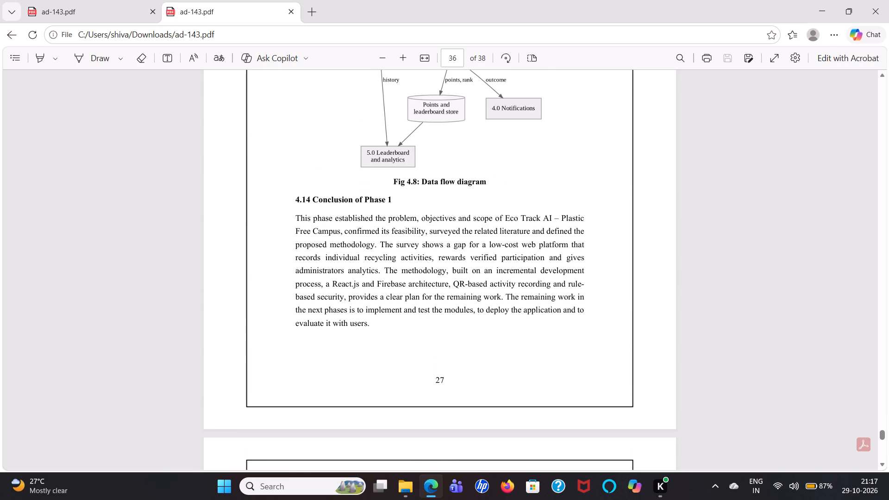
scroll(501, 281, "up", 4)
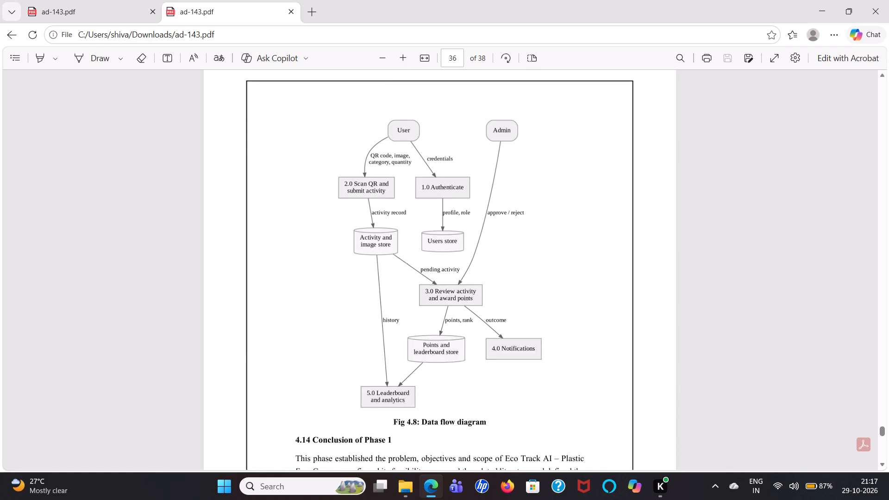
scroll(501, 281, "up", 7)
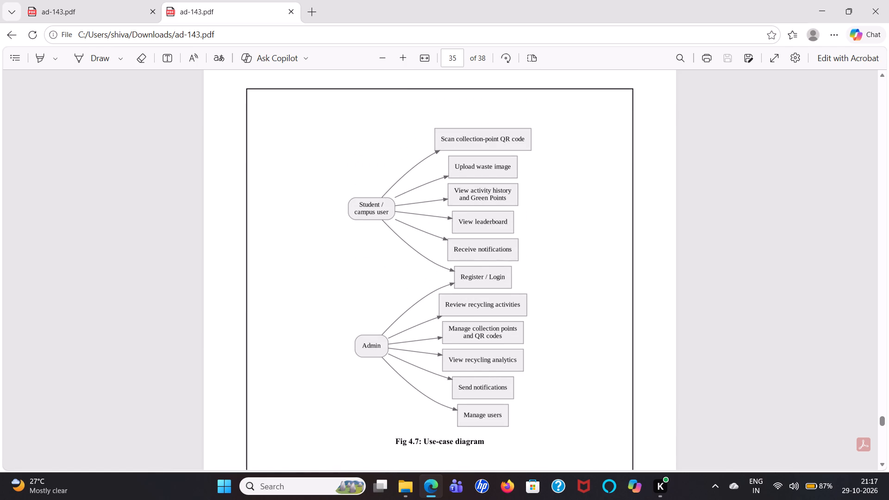
scroll(501, 281, "up", 20)
scroll(501, 281, "up", 1)
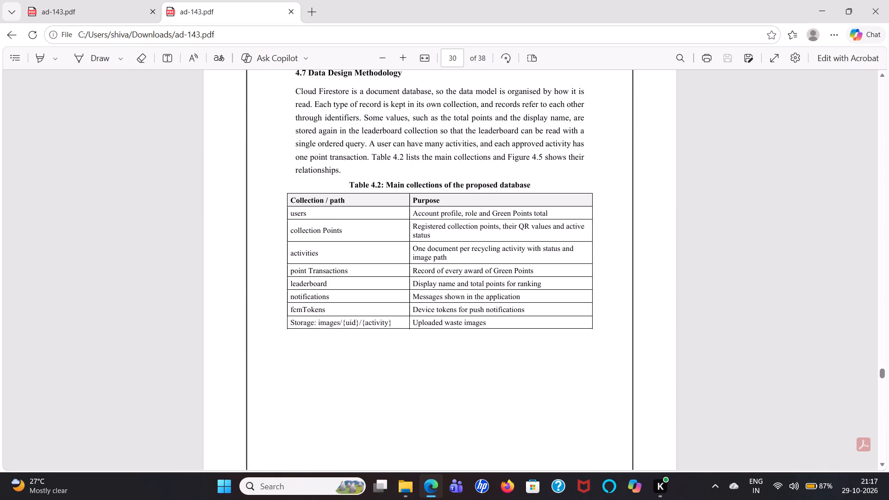